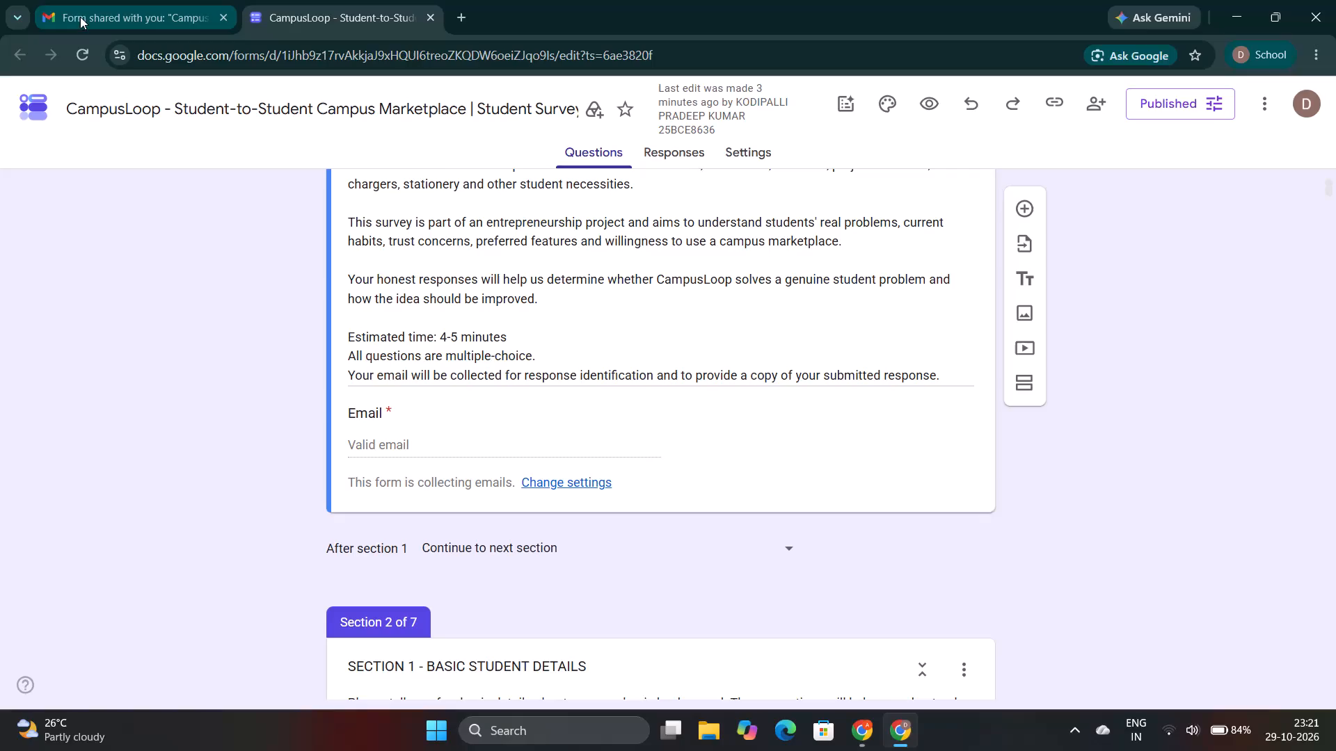
# Reload the CampusLoop student survey form and look through its sections from the introduction to the current campus needs questions.
pyautogui.click(84, 49)
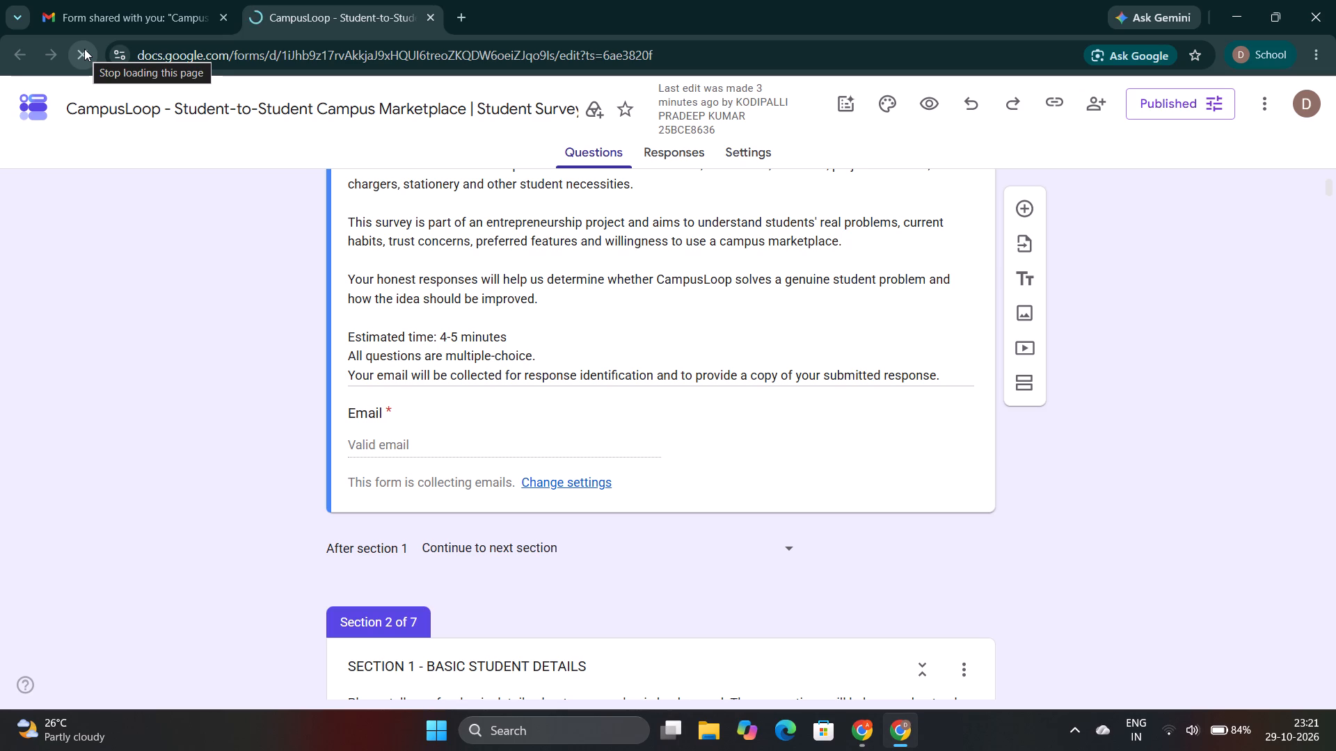
pyautogui.scroll(-2, 415, 275)
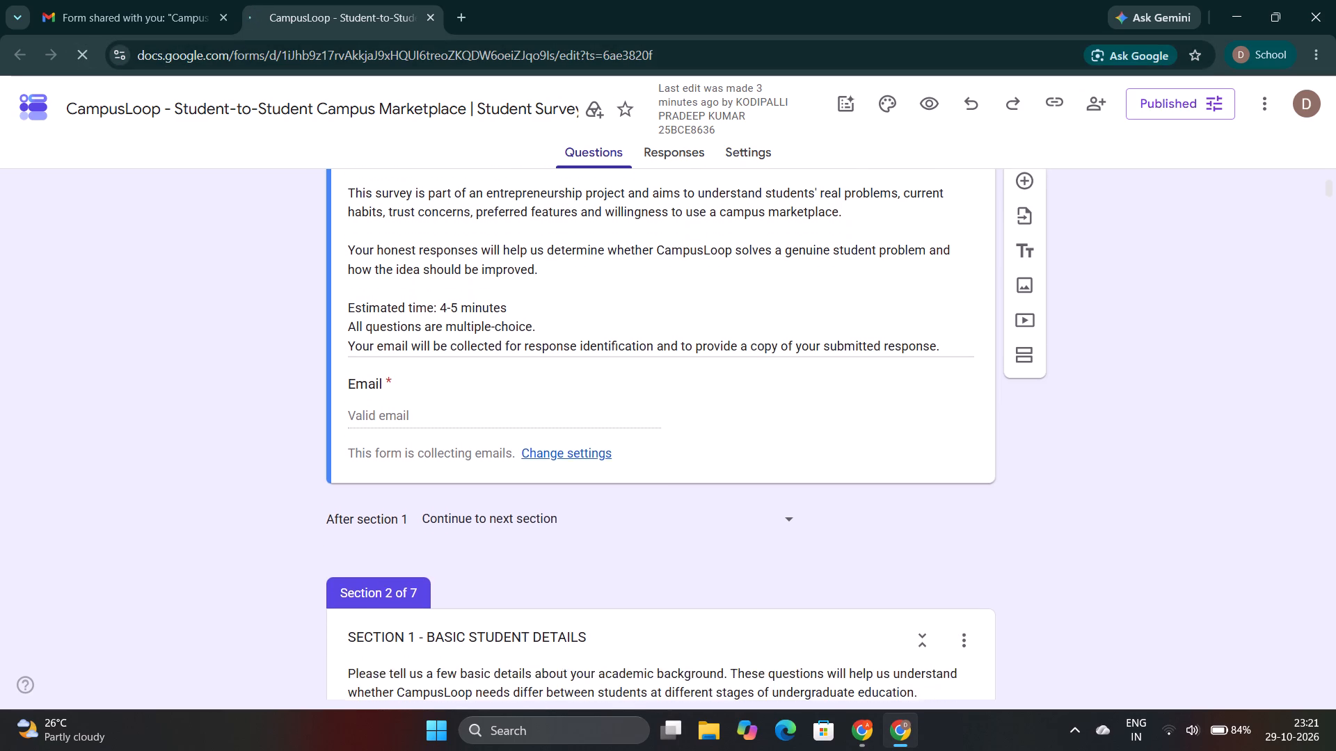
pyautogui.scroll(-9, 415, 275)
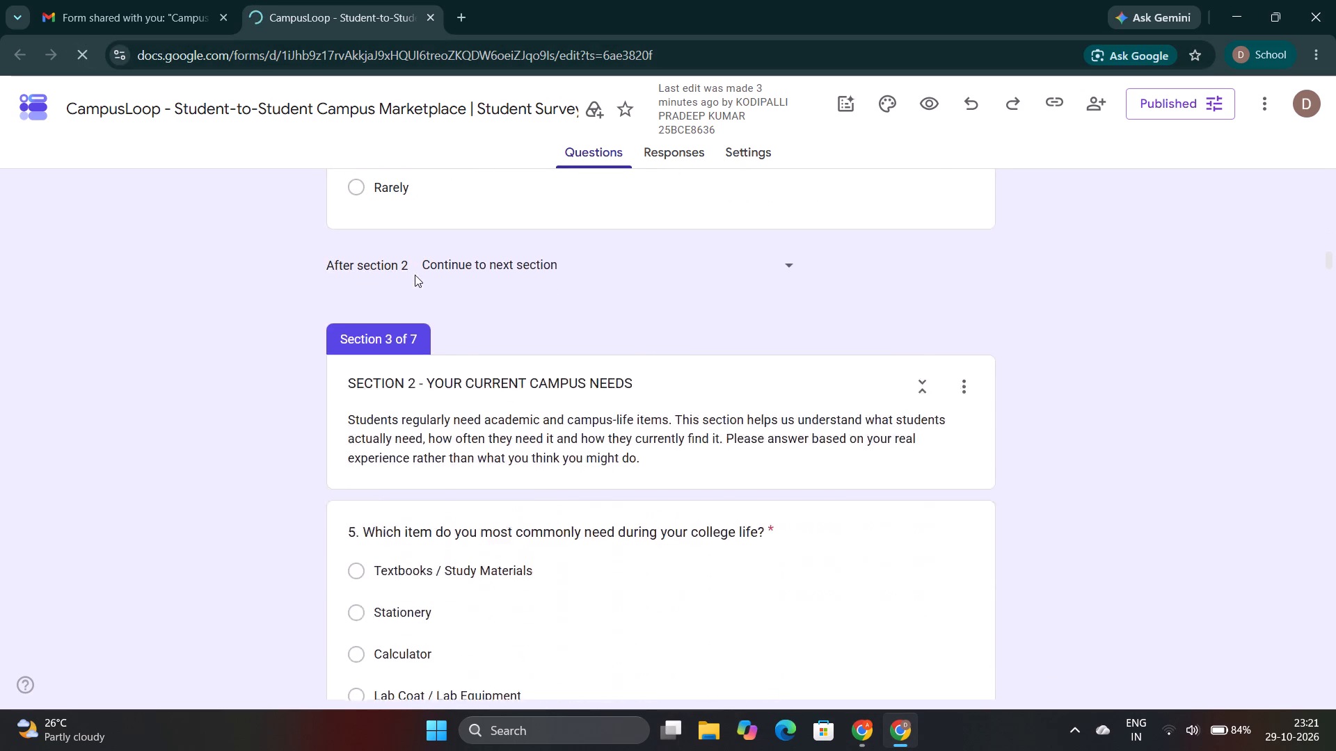
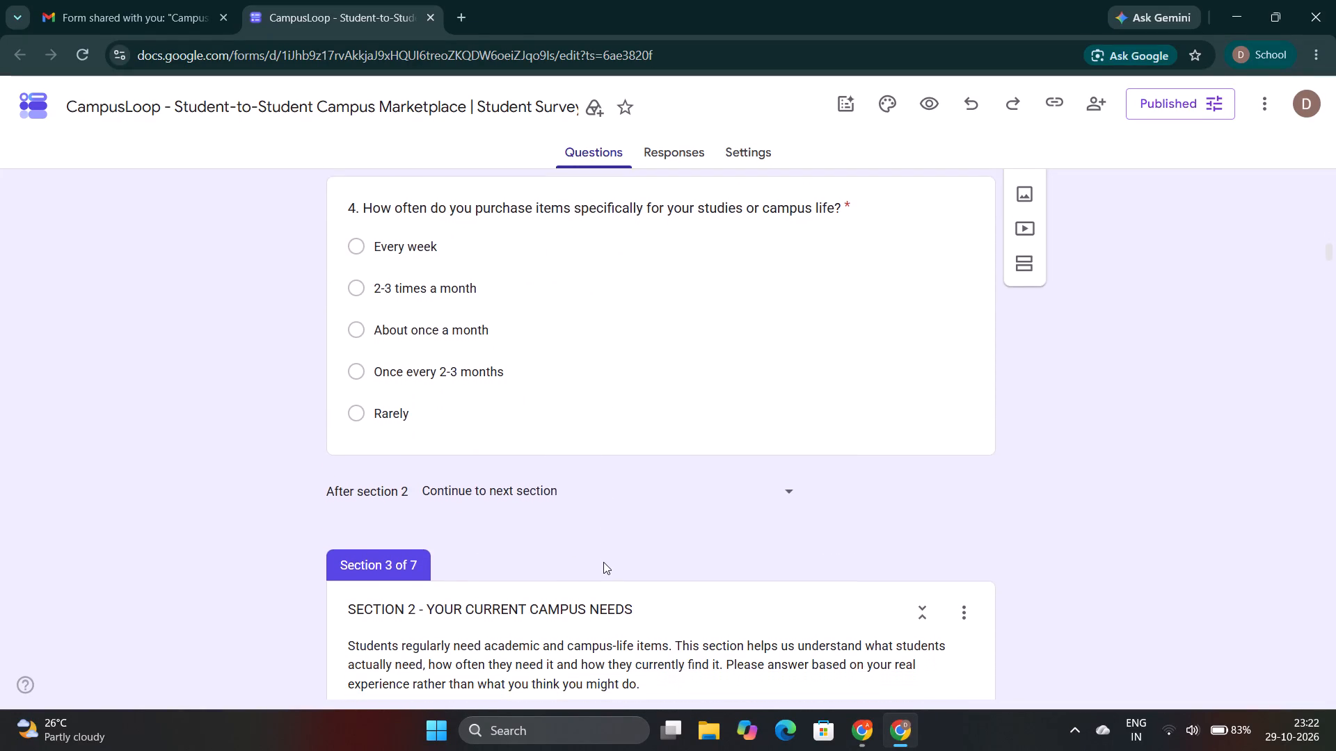
# Look through the survey questions from current campus needs and buying, selling and borrowing habits to the start of Trust, Verification & Safety.
pyautogui.scroll(-5, 603, 562)
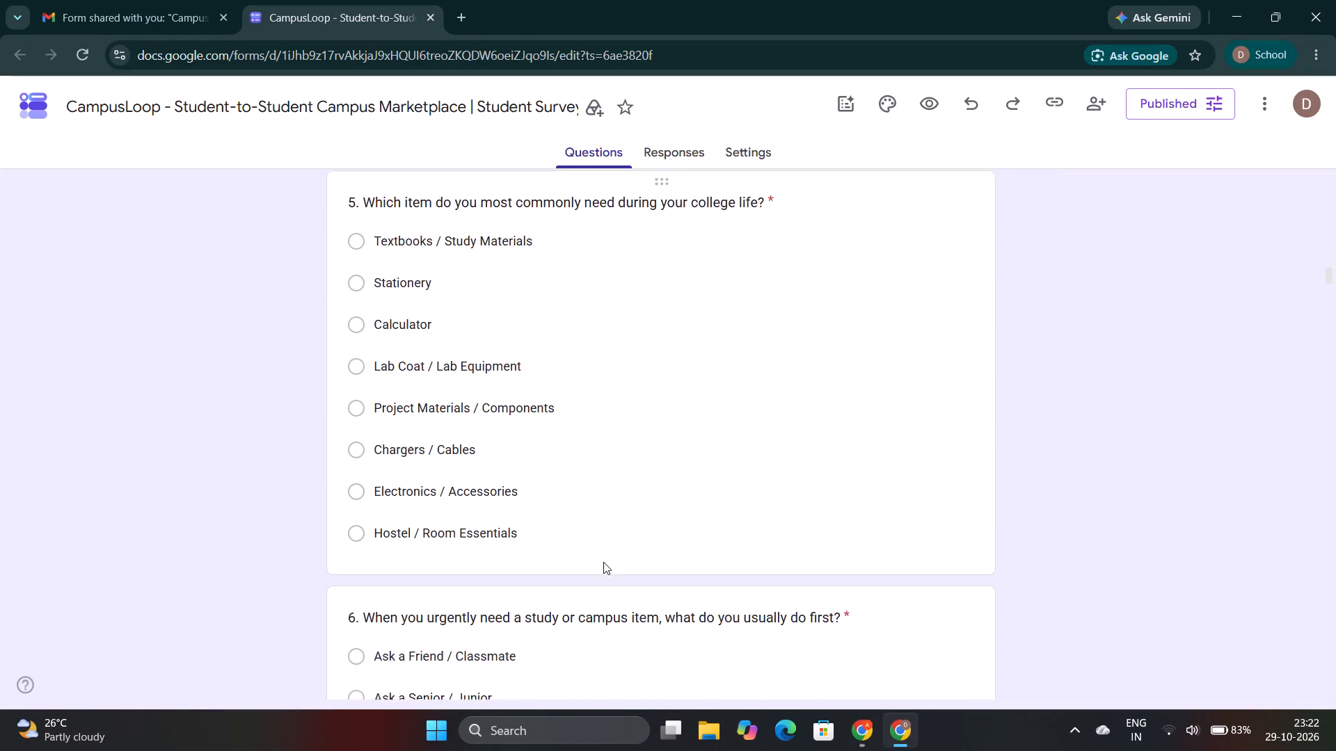
pyautogui.scroll(-5, 603, 562)
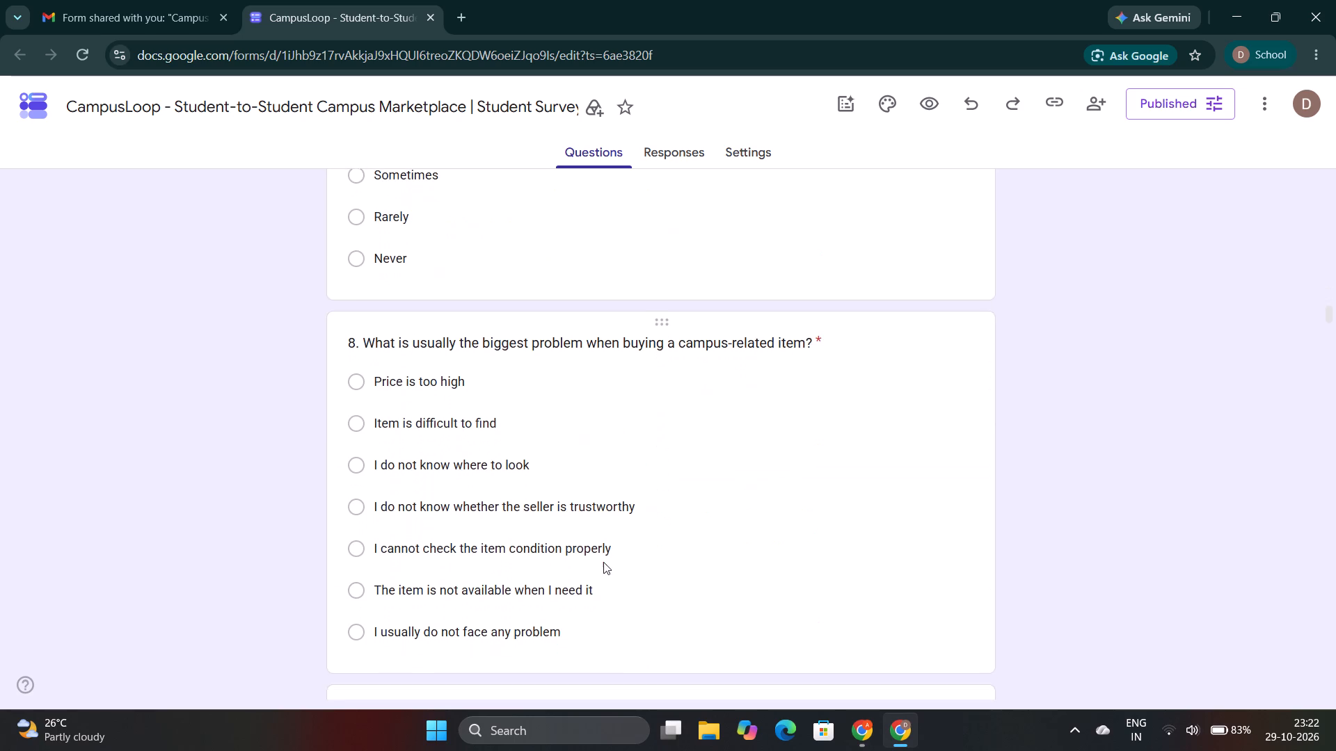
pyautogui.scroll(-6, 603, 562)
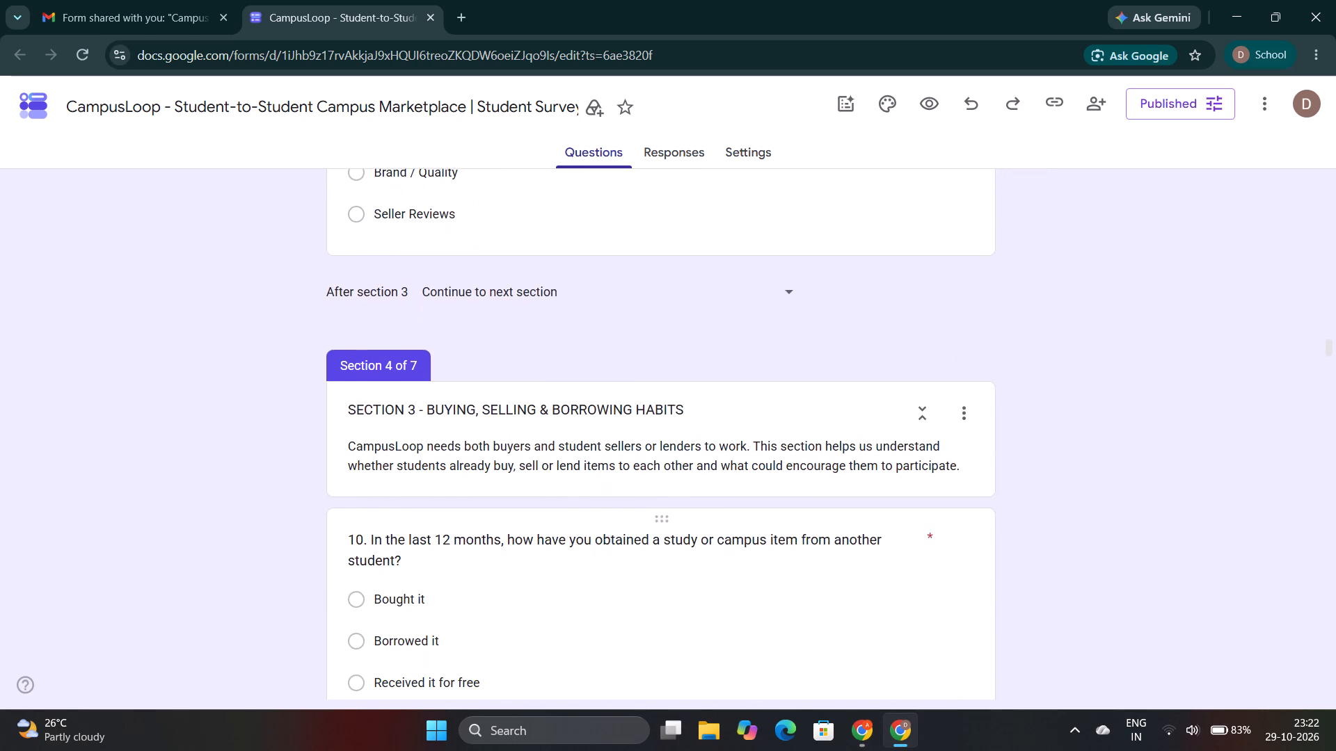
pyautogui.scroll(-6, 603, 562)
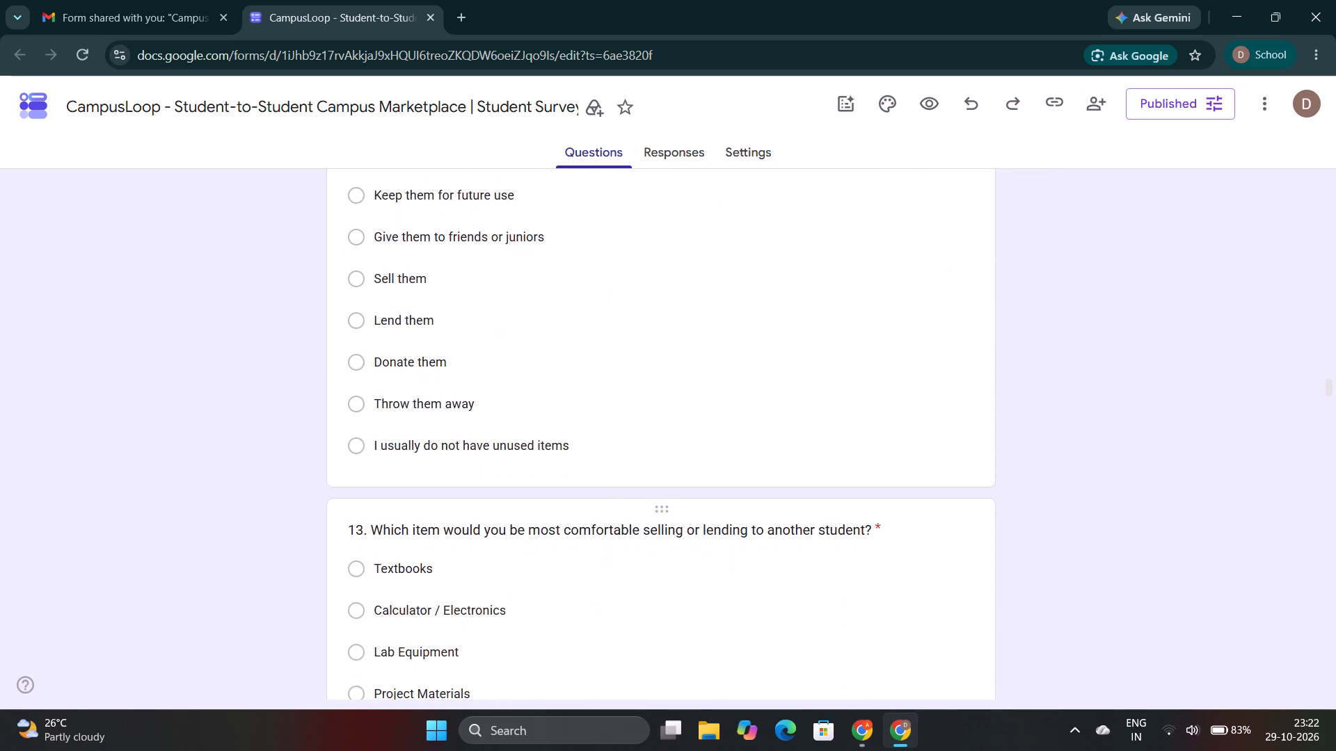
pyautogui.scroll(-7, 603, 562)
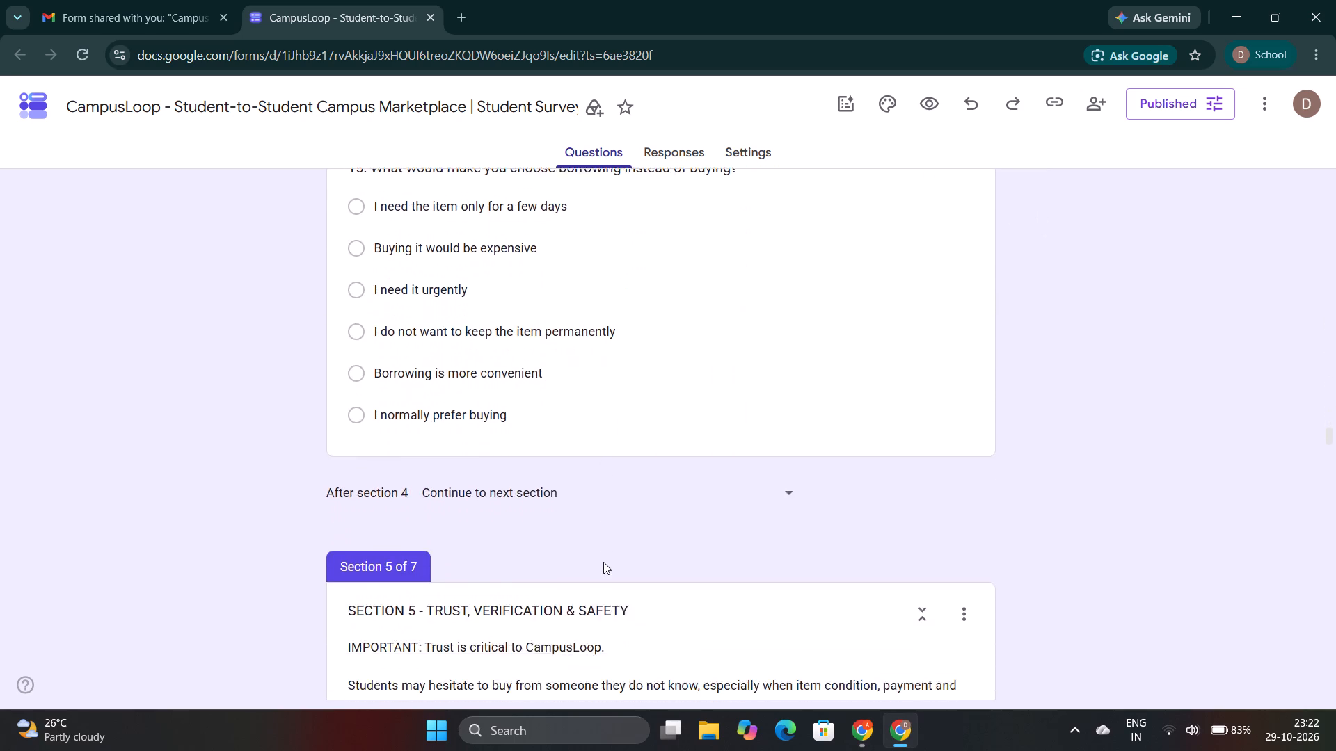
pyautogui.scroll(-4, 603, 562)
pyautogui.scroll(4, 603, 562)
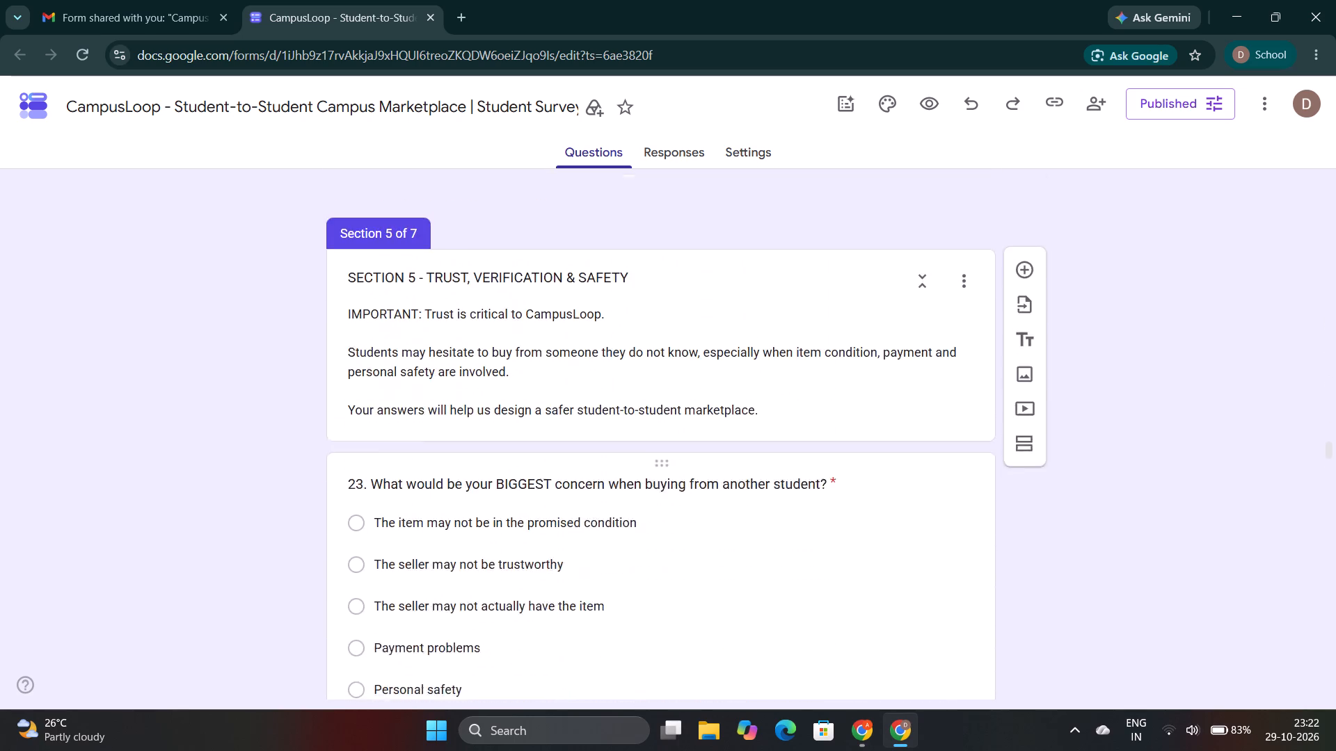
pyautogui.hscroll(-1, 603, 562)
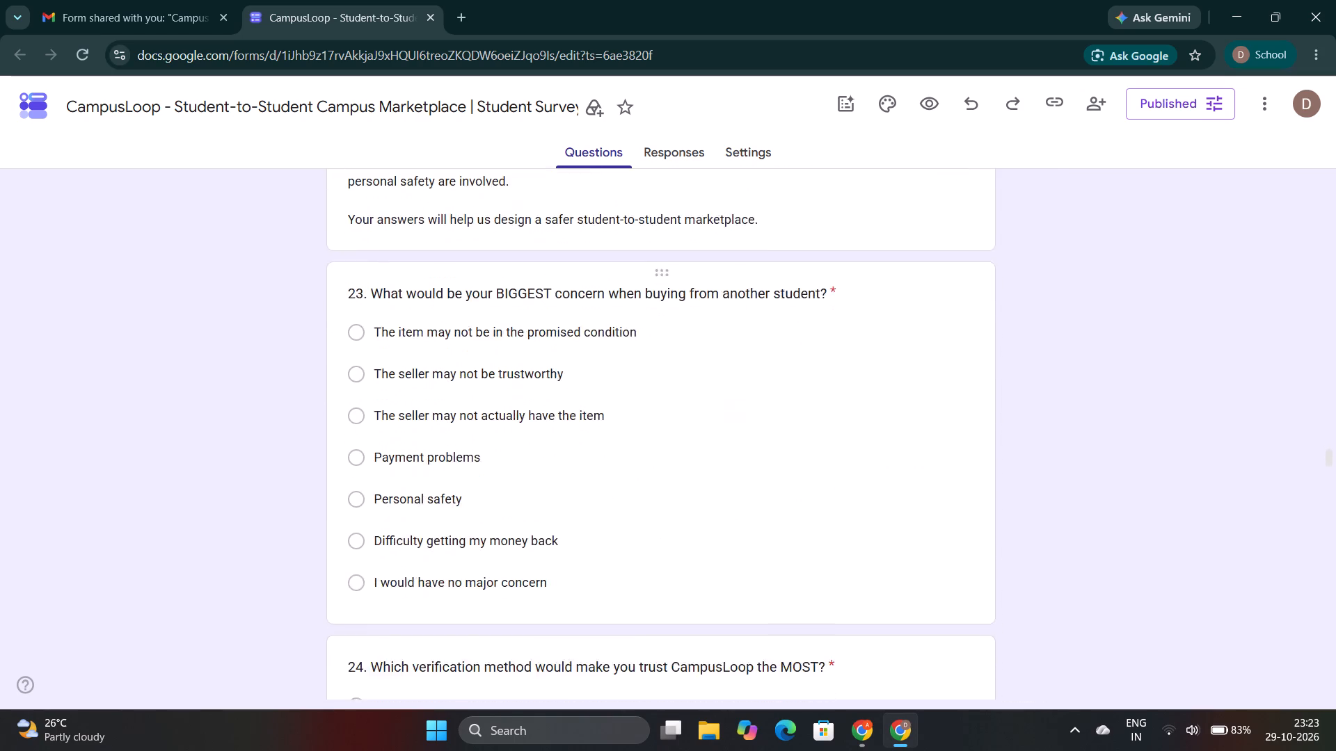
pyautogui.hscroll(-1, 603, 562)
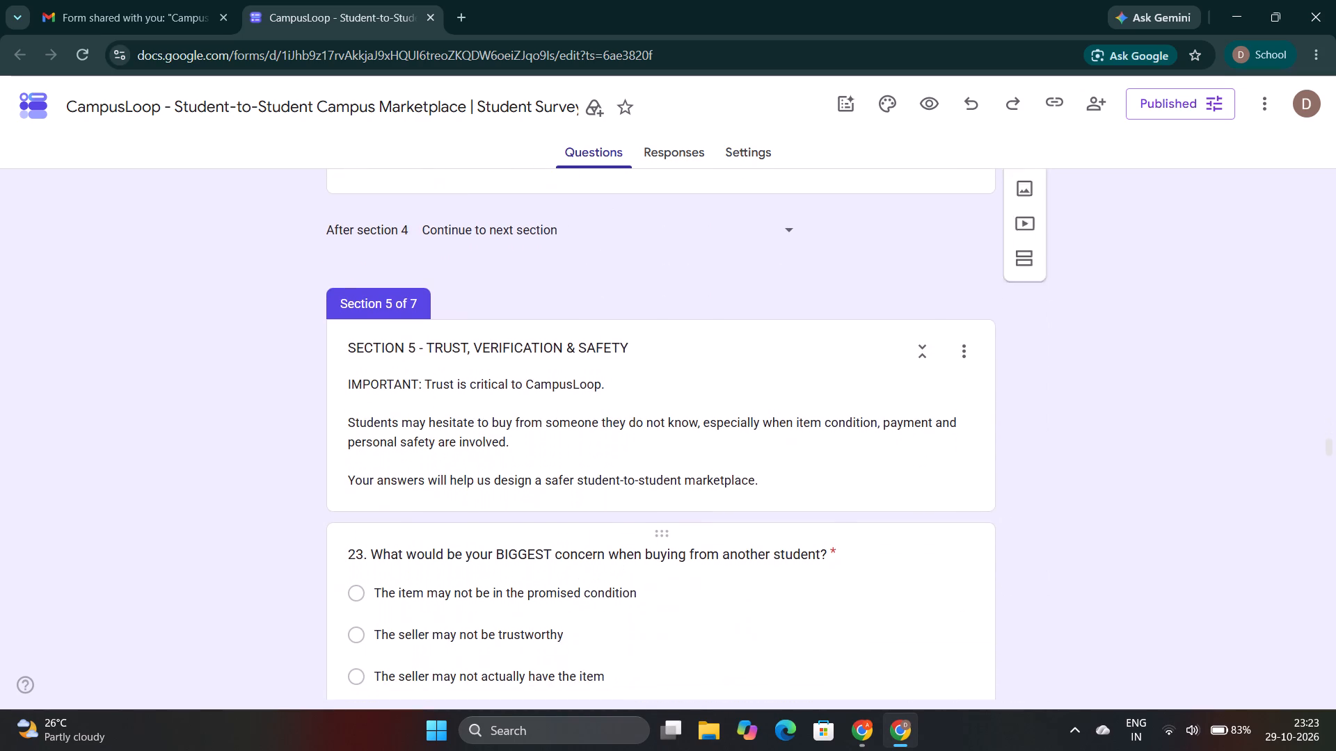
# Open question 23 on the biggest buying concern, and look through the following trust, features and pricing questions up to question 36.
pyautogui.click(360, 556)
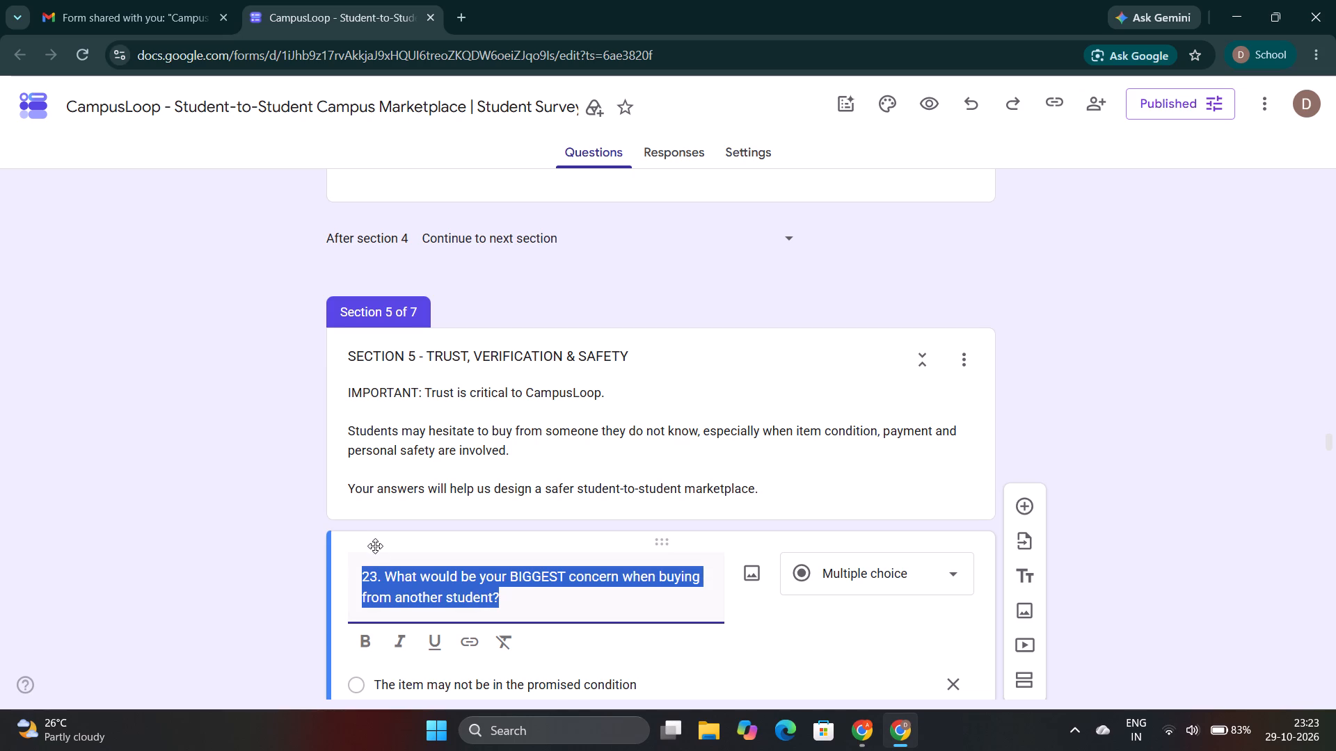
pyautogui.scroll(-9, 375, 546)
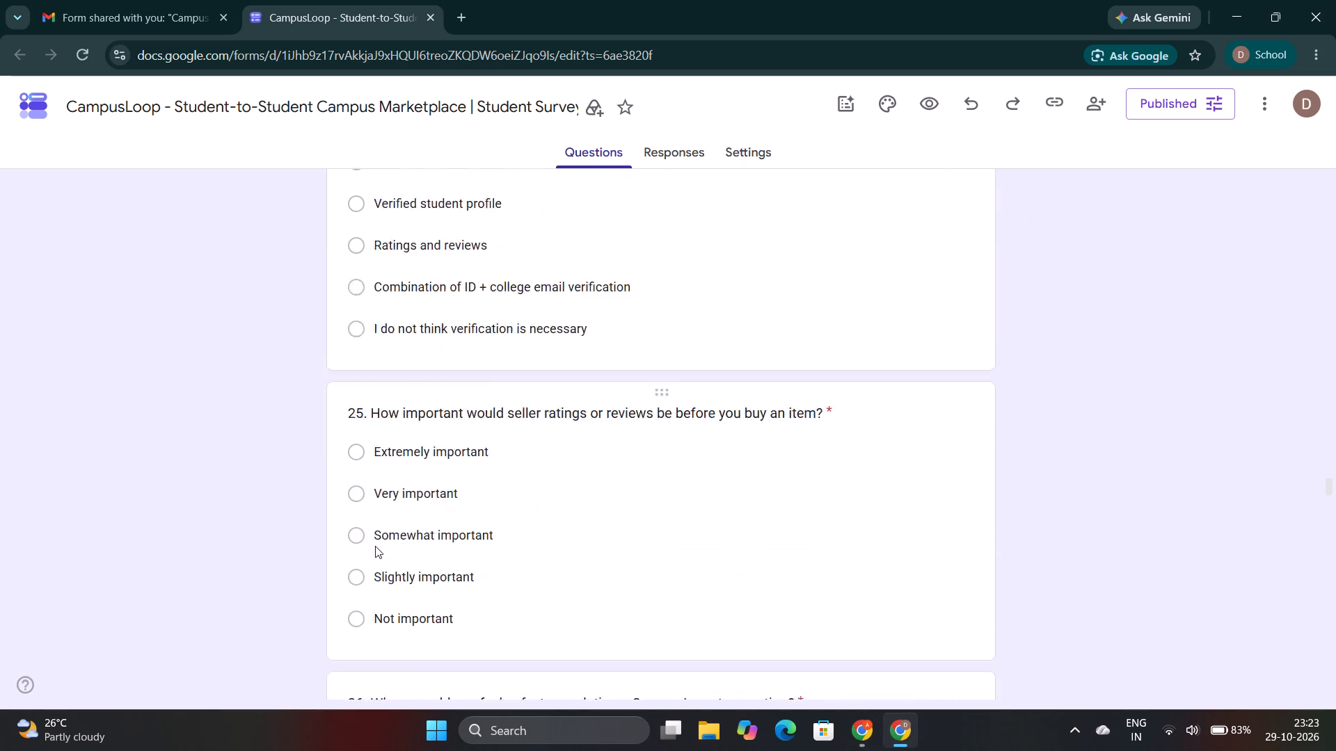
pyautogui.scroll(-4, 375, 546)
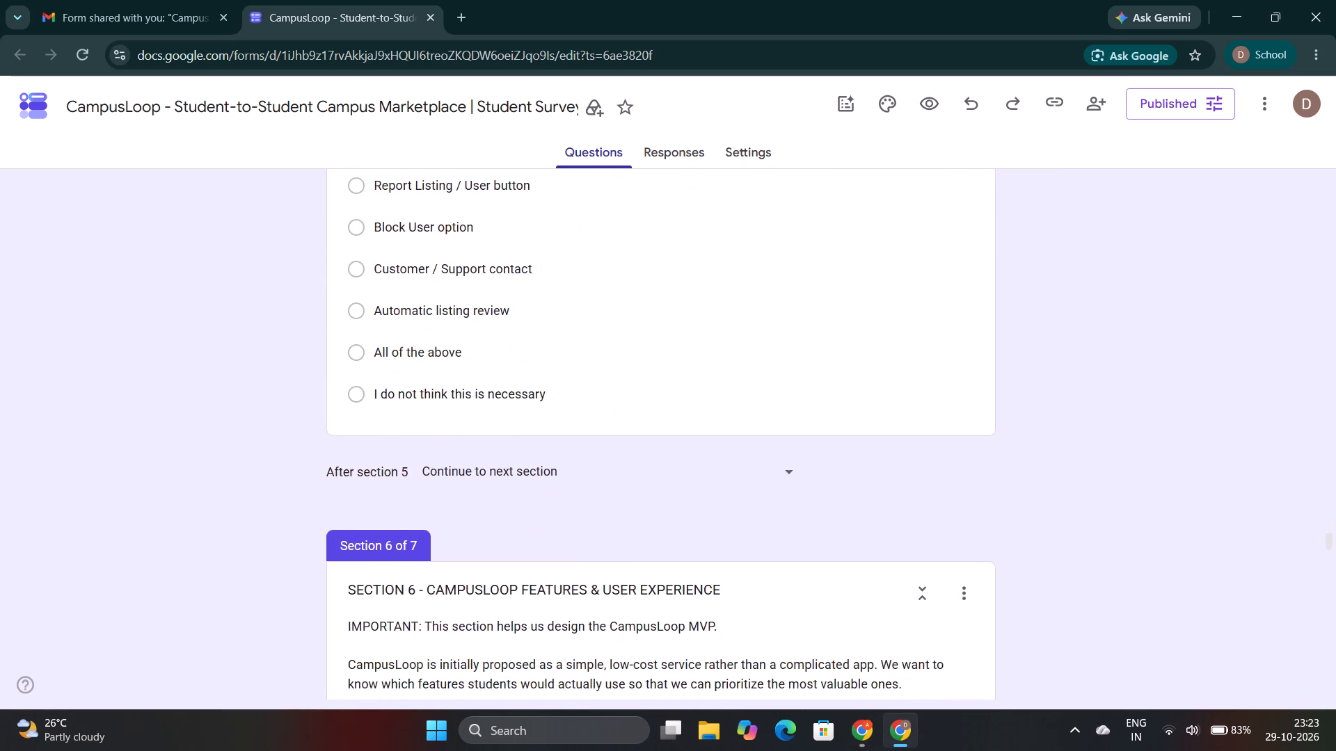
pyautogui.scroll(-16, 375, 546)
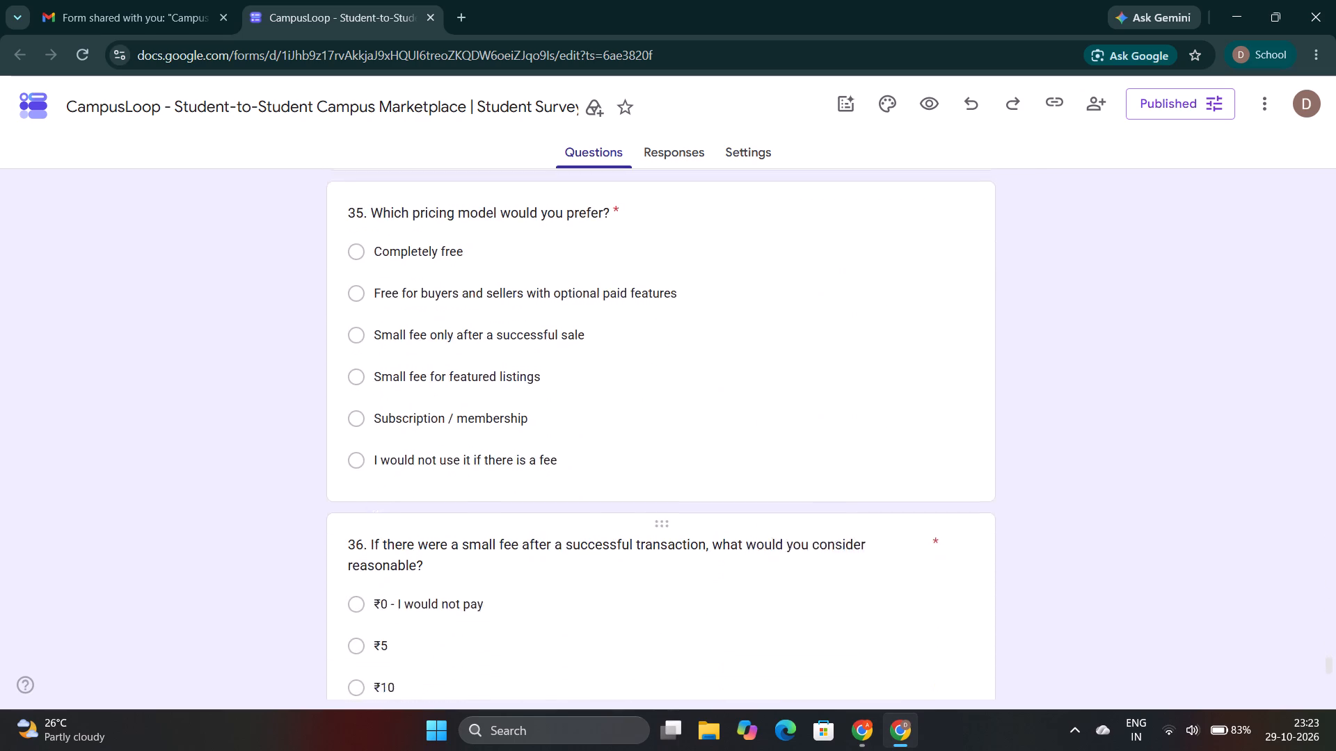
# Look over pricing questions 35 to 37, and review the features and trust questions back to question 25 on seller ratings.
pyautogui.scroll(5, 375, 546)
pyautogui.scroll(-8, 375, 546)
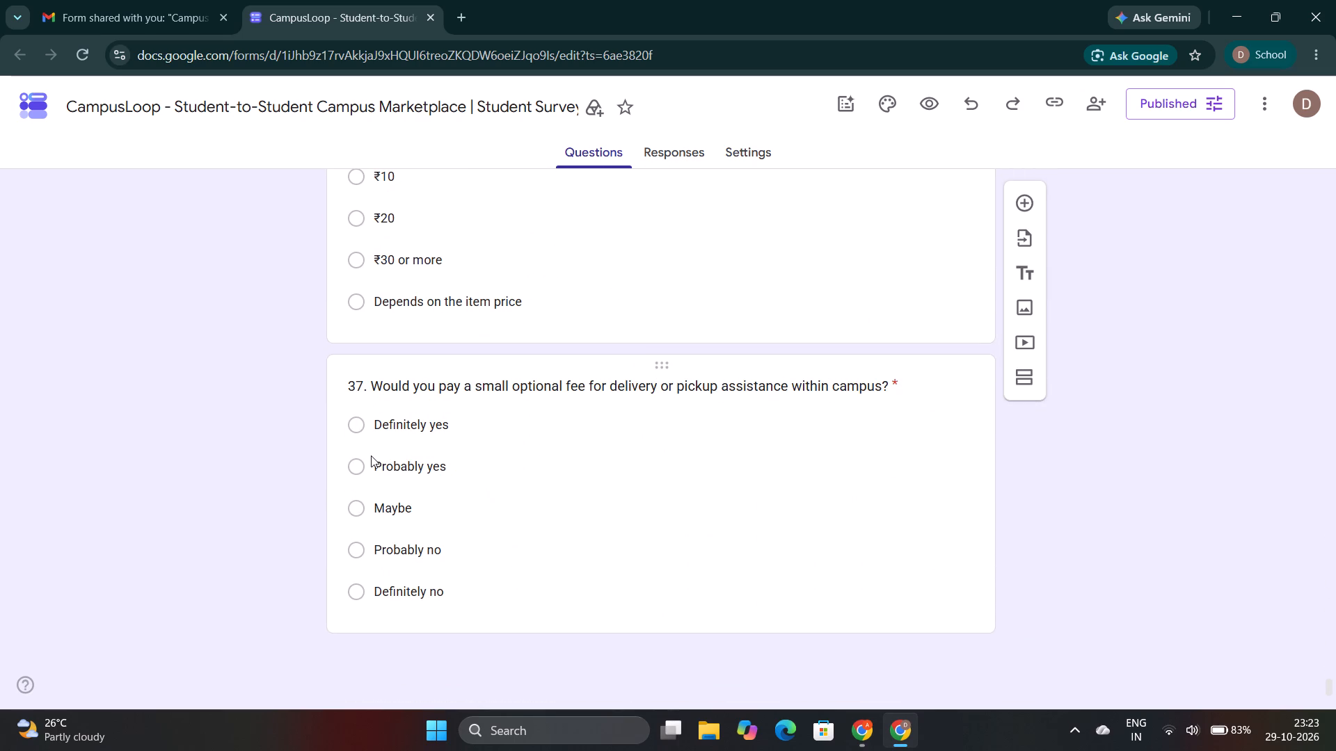
pyautogui.scroll(6, 371, 455)
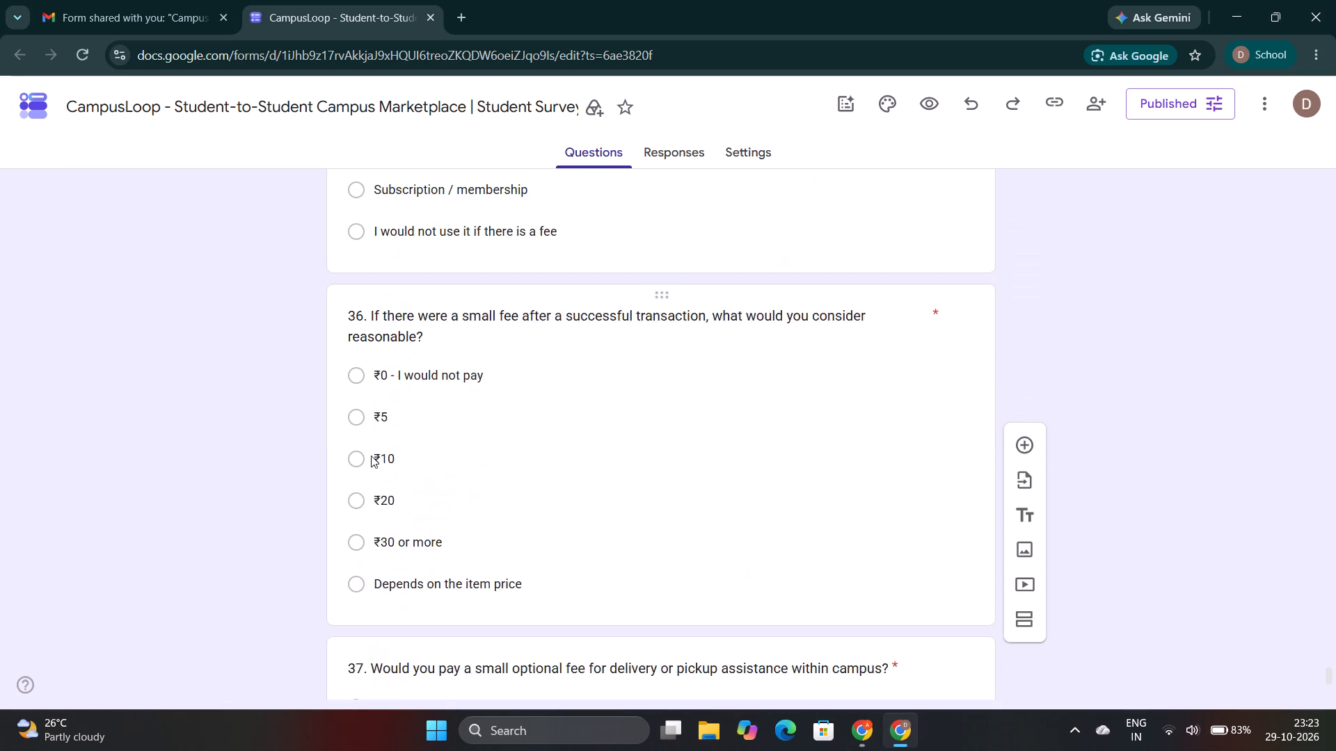
pyautogui.scroll(2, 371, 455)
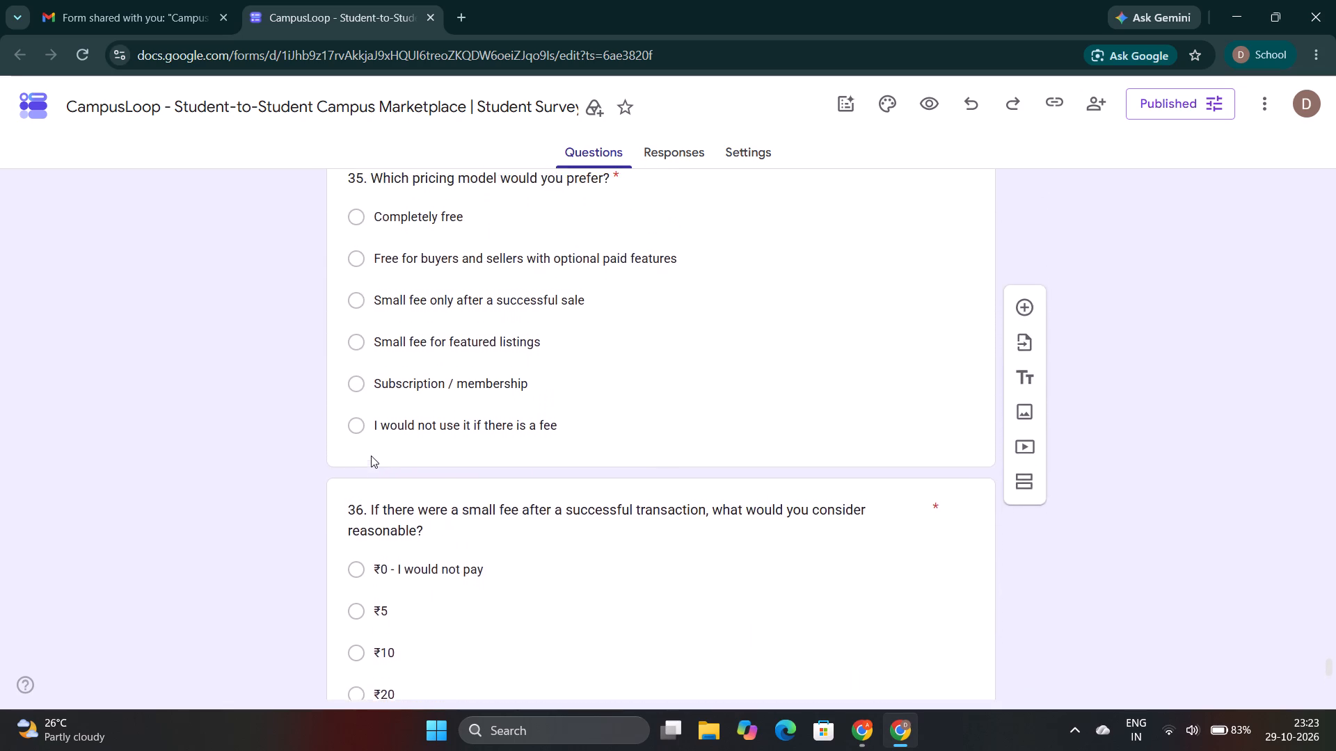
pyautogui.scroll(4, 371, 455)
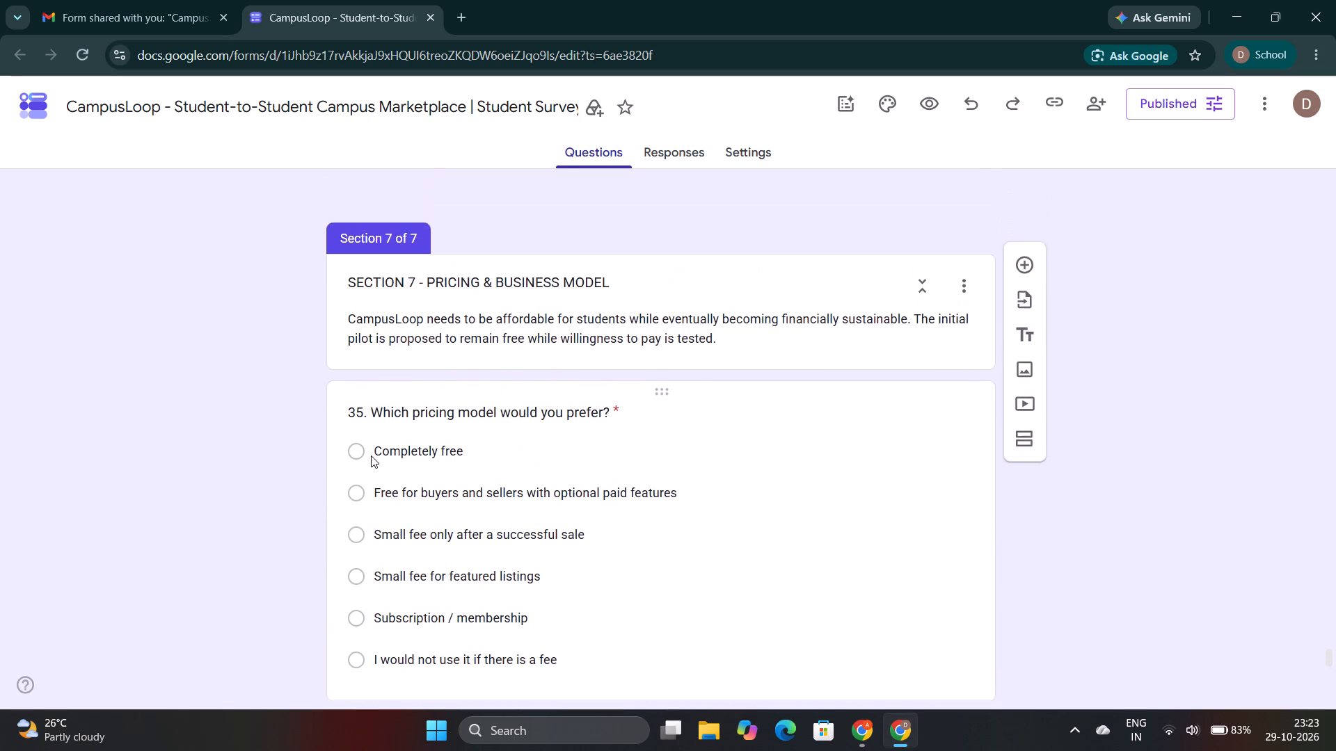
pyautogui.scroll(6, 371, 455)
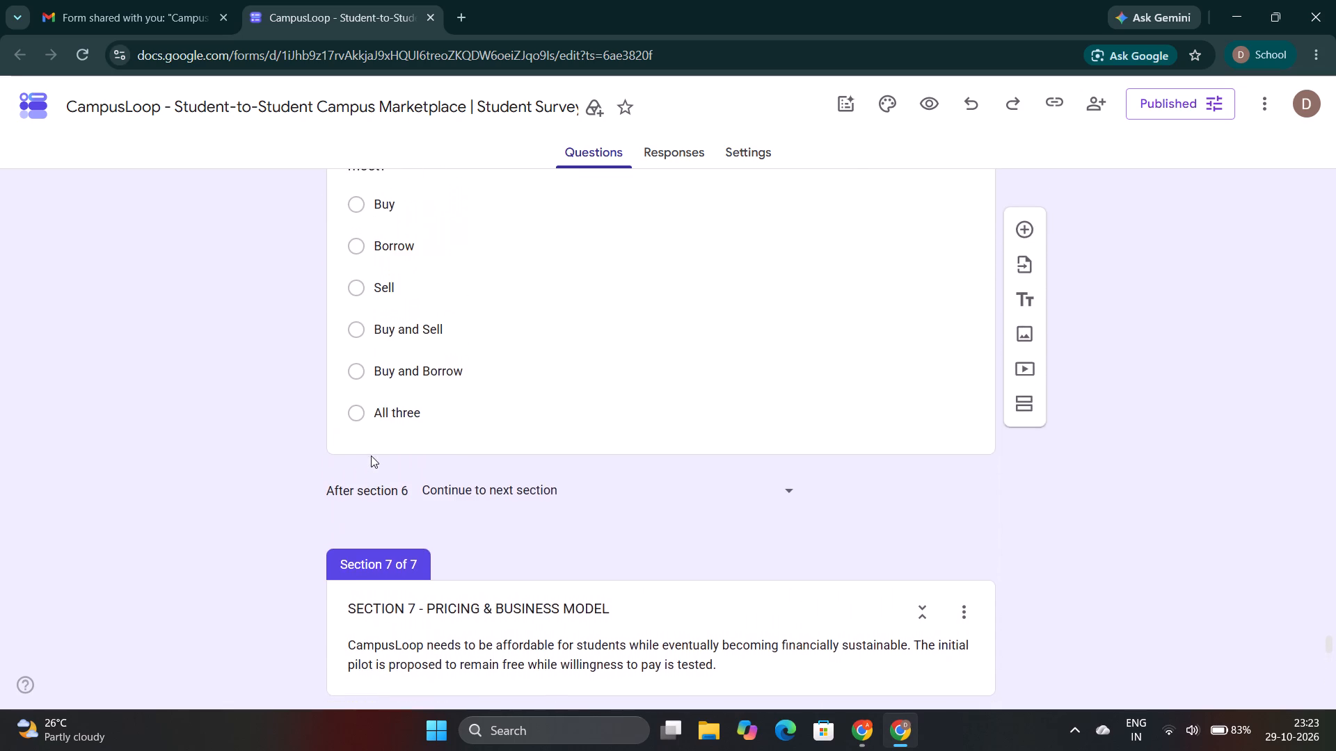
pyautogui.scroll(11, 371, 455)
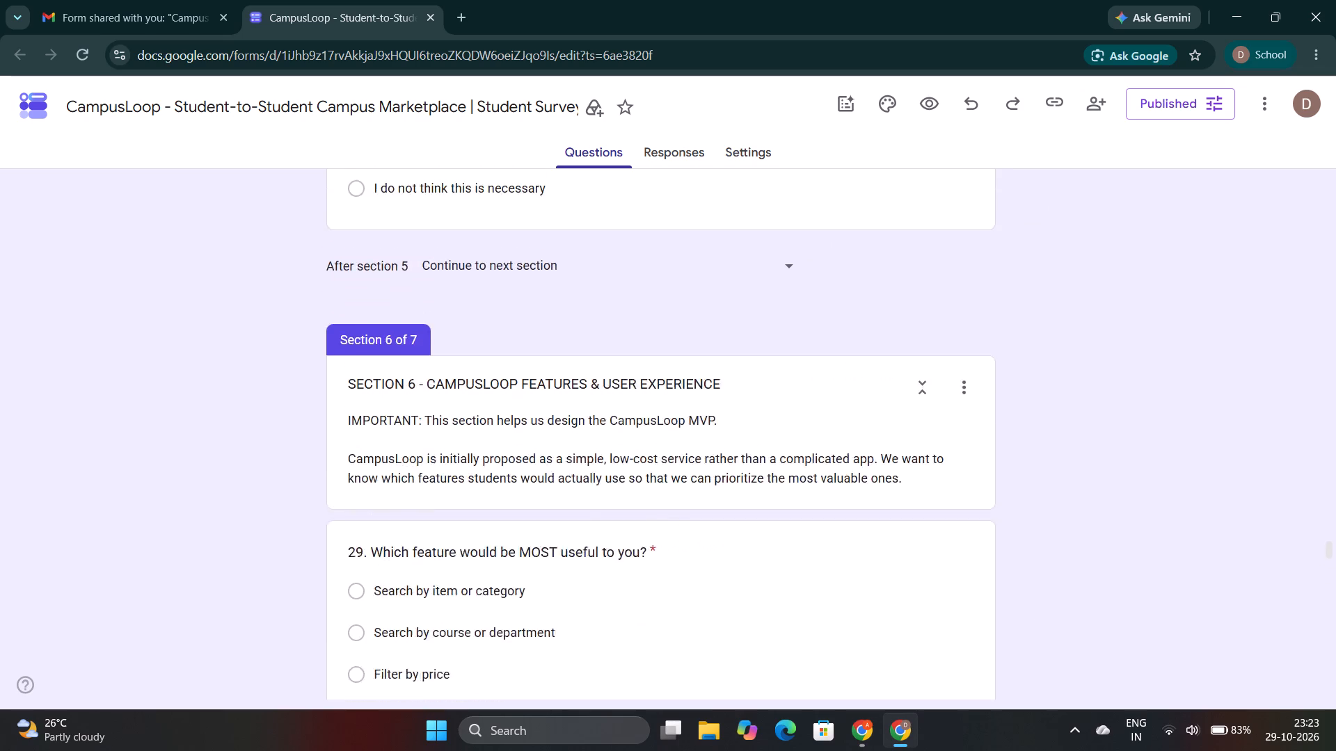
pyautogui.scroll(13, 371, 455)
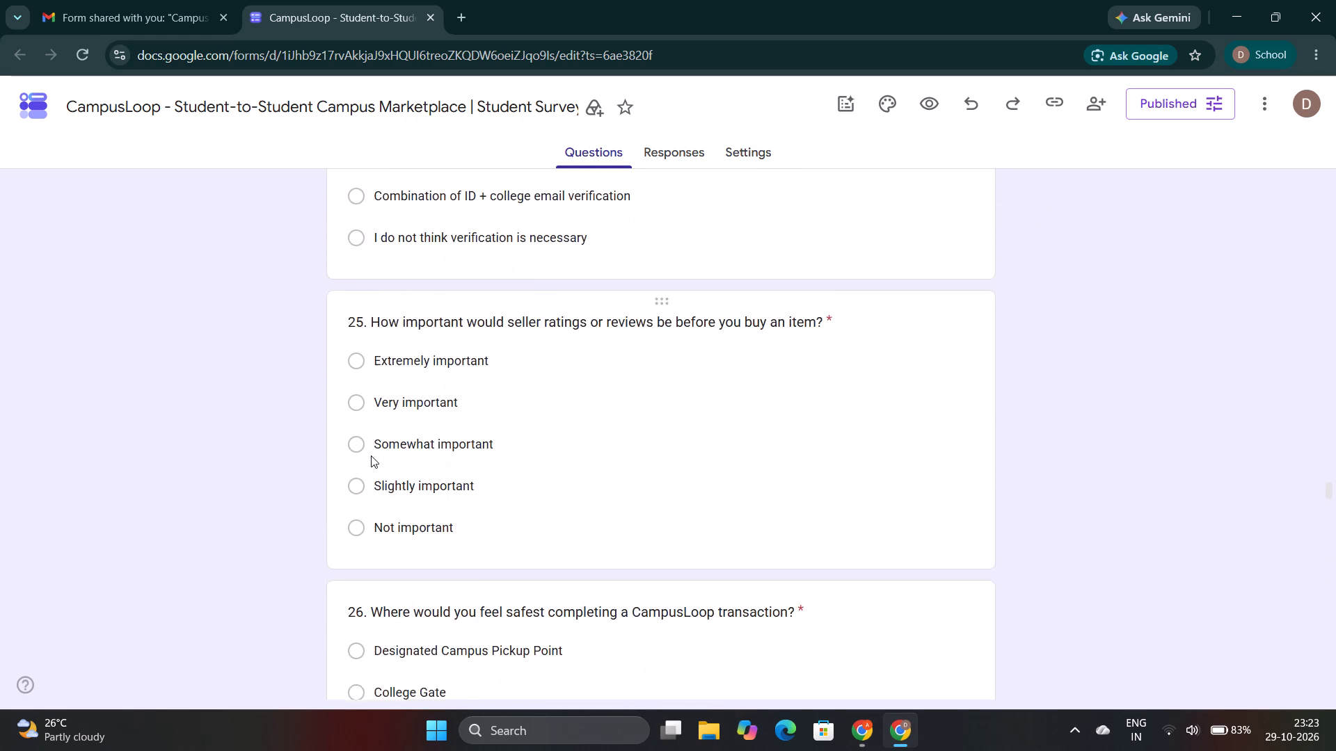
# Examine the question order from question 15 in section 4 to question 23 in section 5, and the trust and feature questions up to question 33.
pyautogui.scroll(5, 371, 455)
pyautogui.scroll(-2, 371, 455)
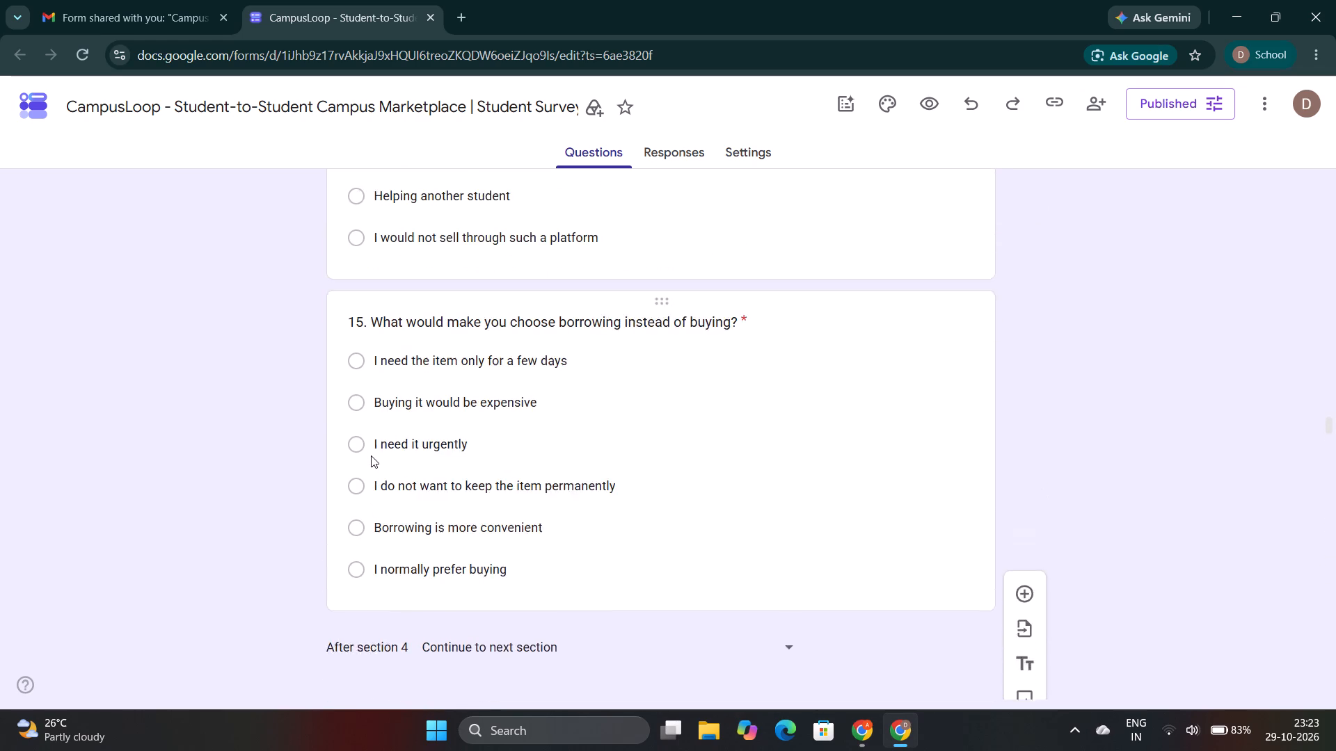
pyautogui.scroll(-1, 371, 455)
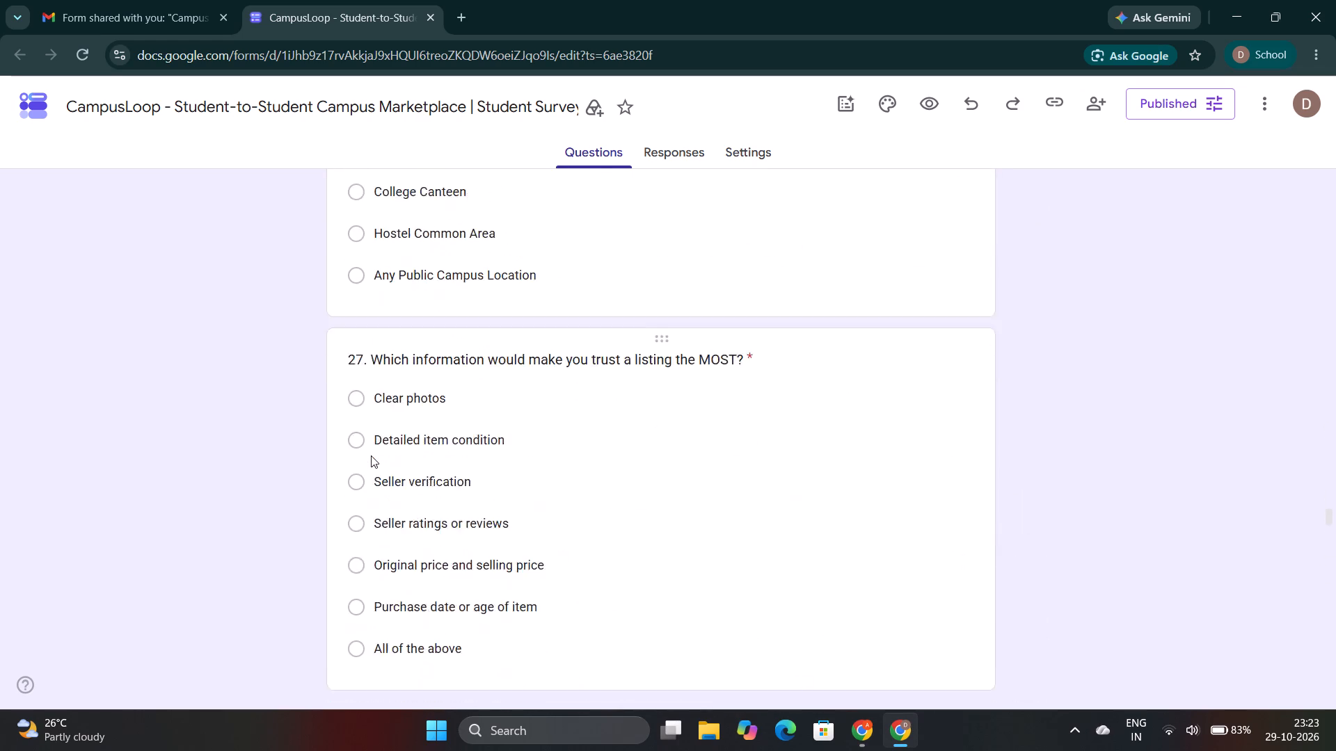
pyautogui.scroll(9, 371, 455)
pyautogui.scroll(-1, 371, 455)
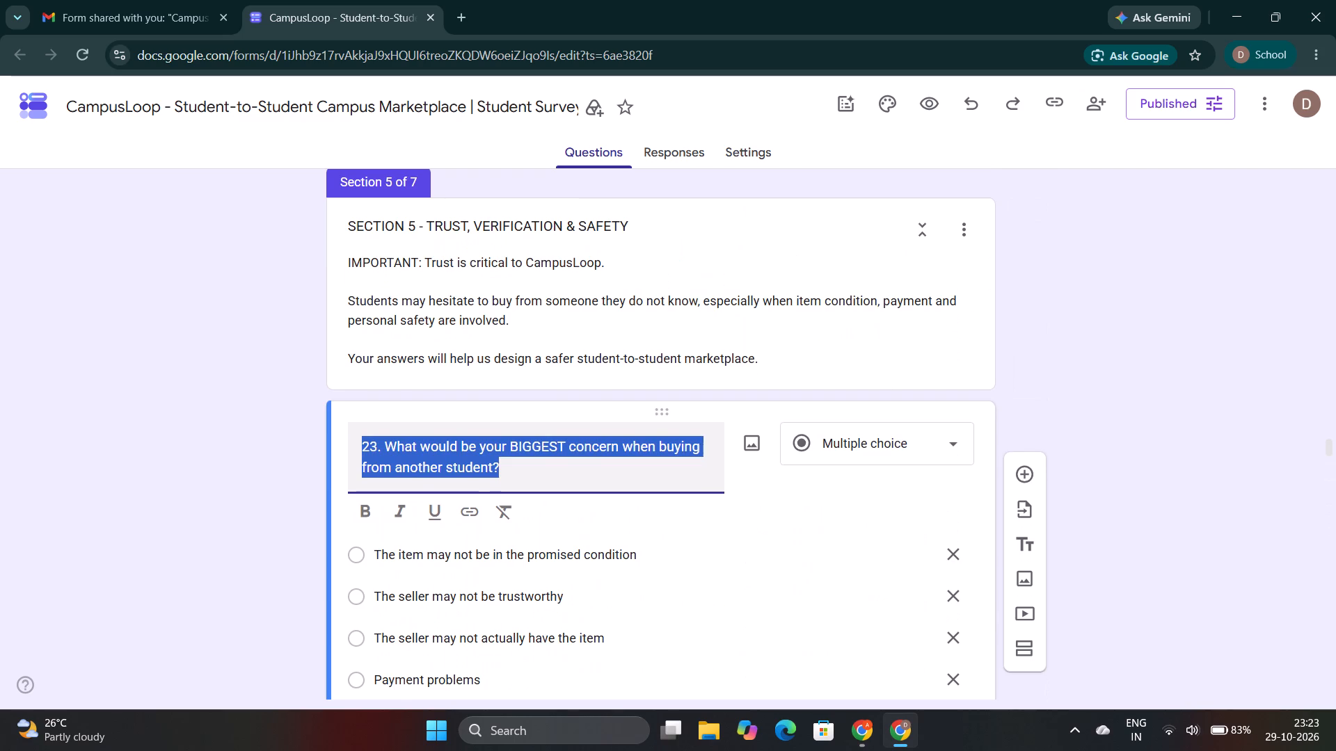
pyautogui.scroll(6, 371, 455)
pyautogui.scroll(-1, 371, 455)
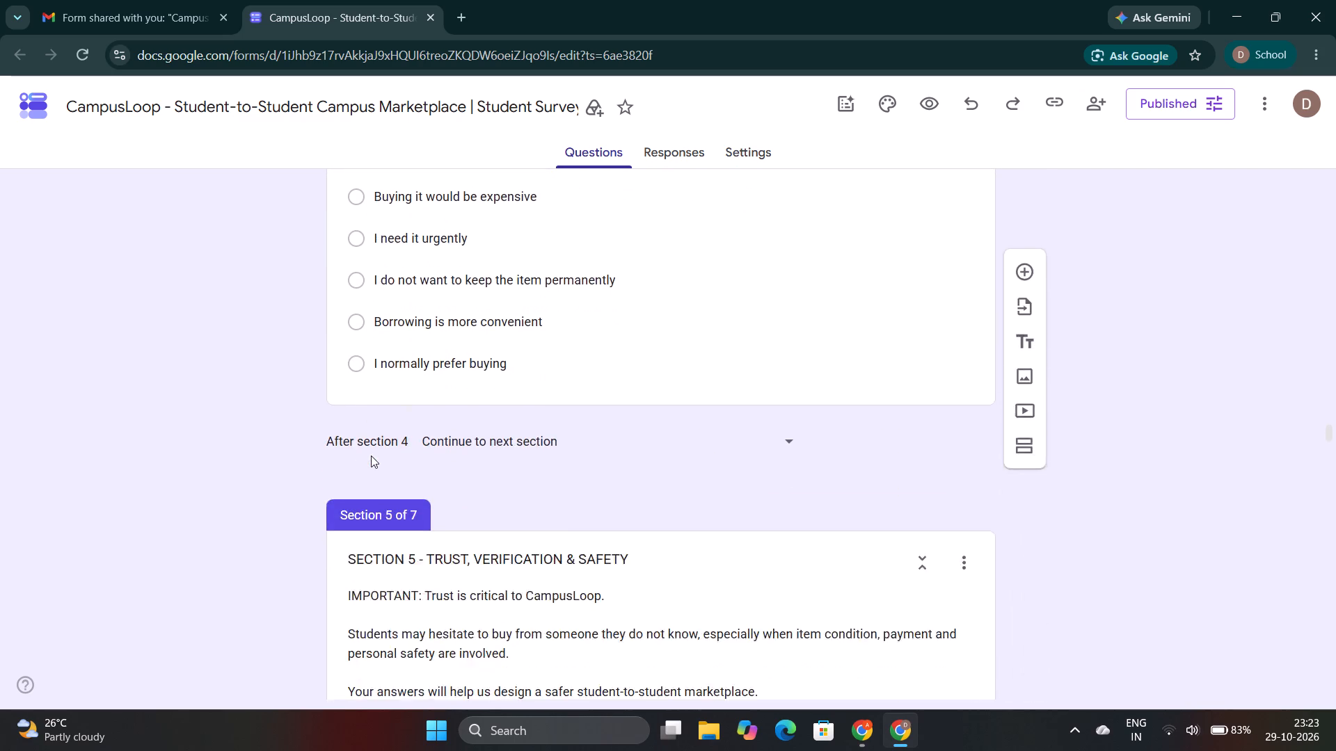
pyautogui.scroll(-4, 371, 455)
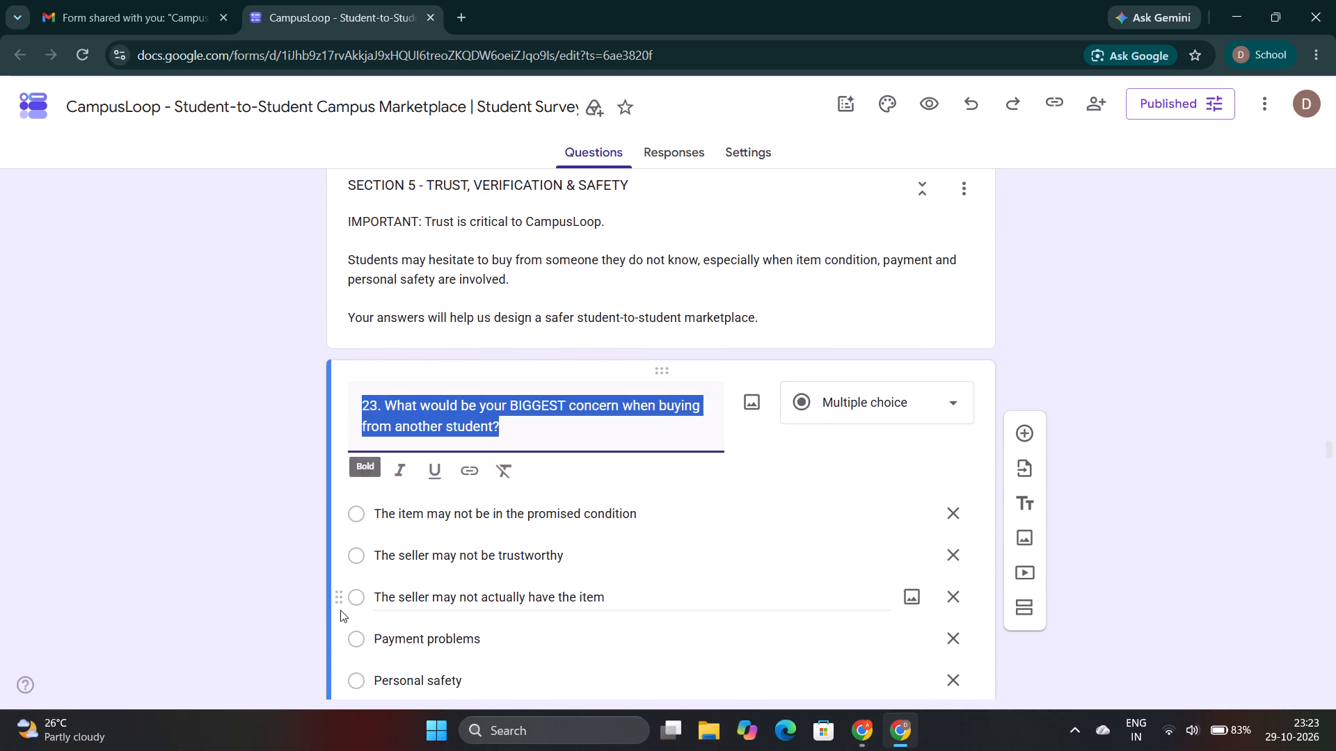
pyautogui.scroll(-10, 459, 579)
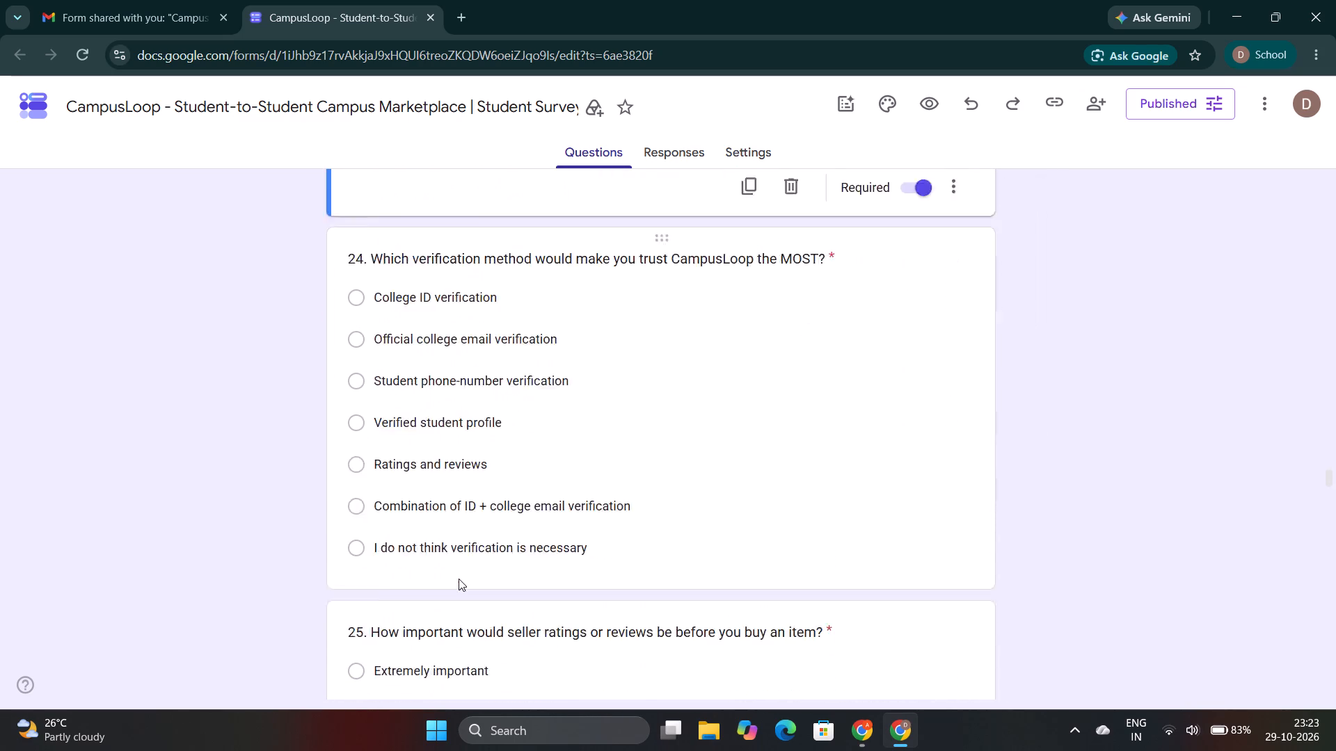
pyautogui.scroll(-11, 459, 579)
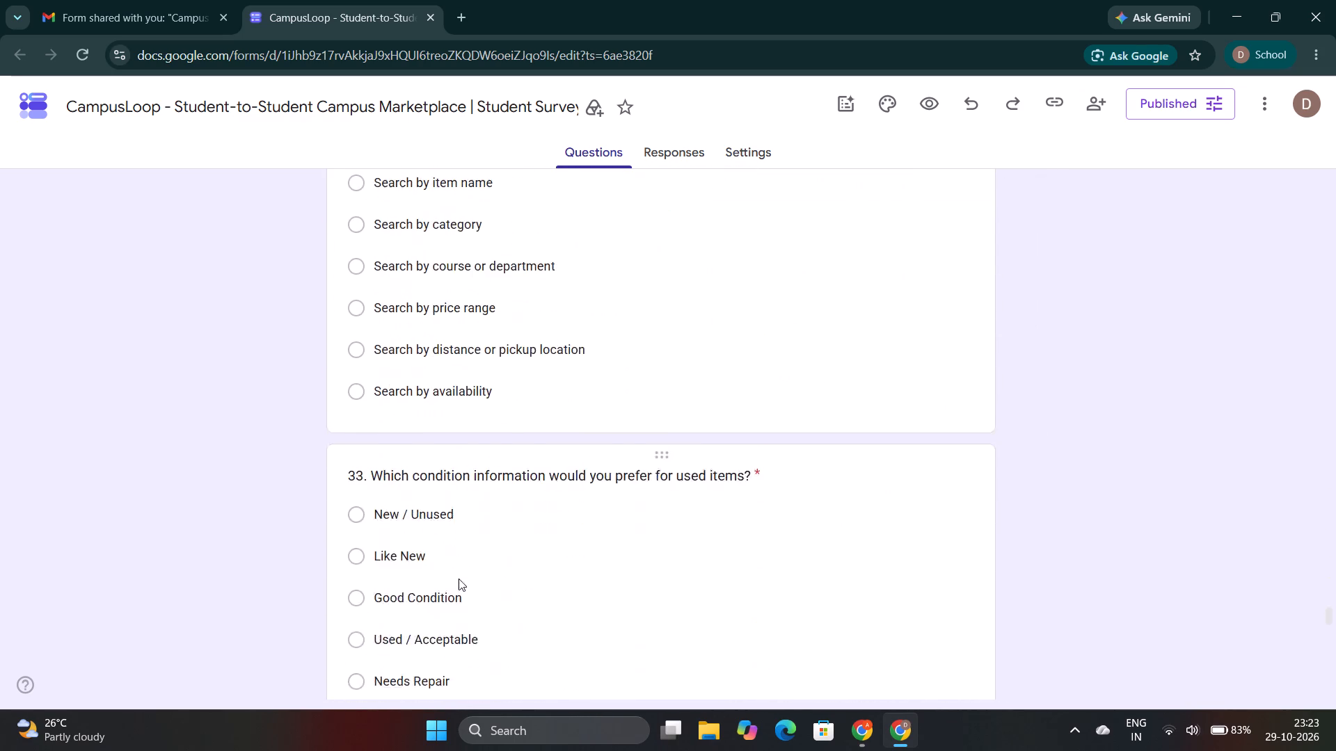
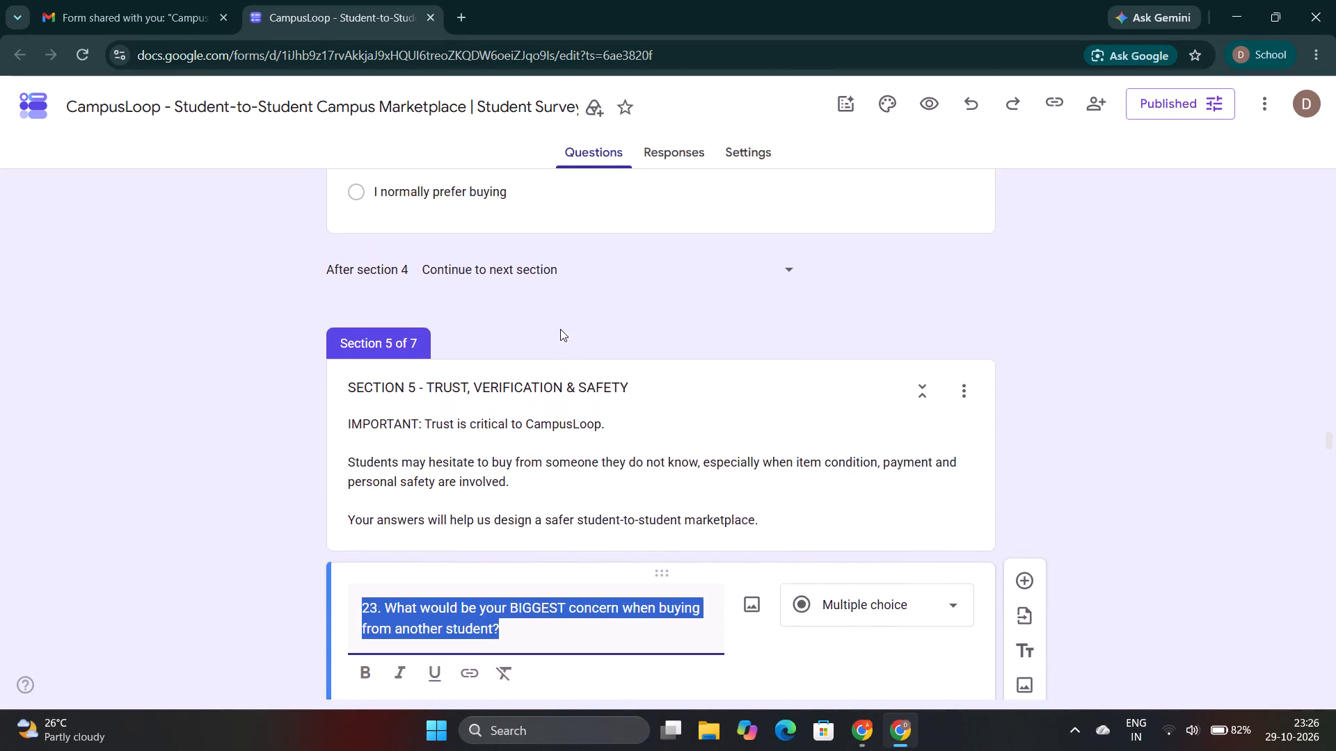
# Look back through the survey questions from Trust, Verification & Safety to the form's title and introduction in section 1.
pyautogui.scroll(7, 560, 329)
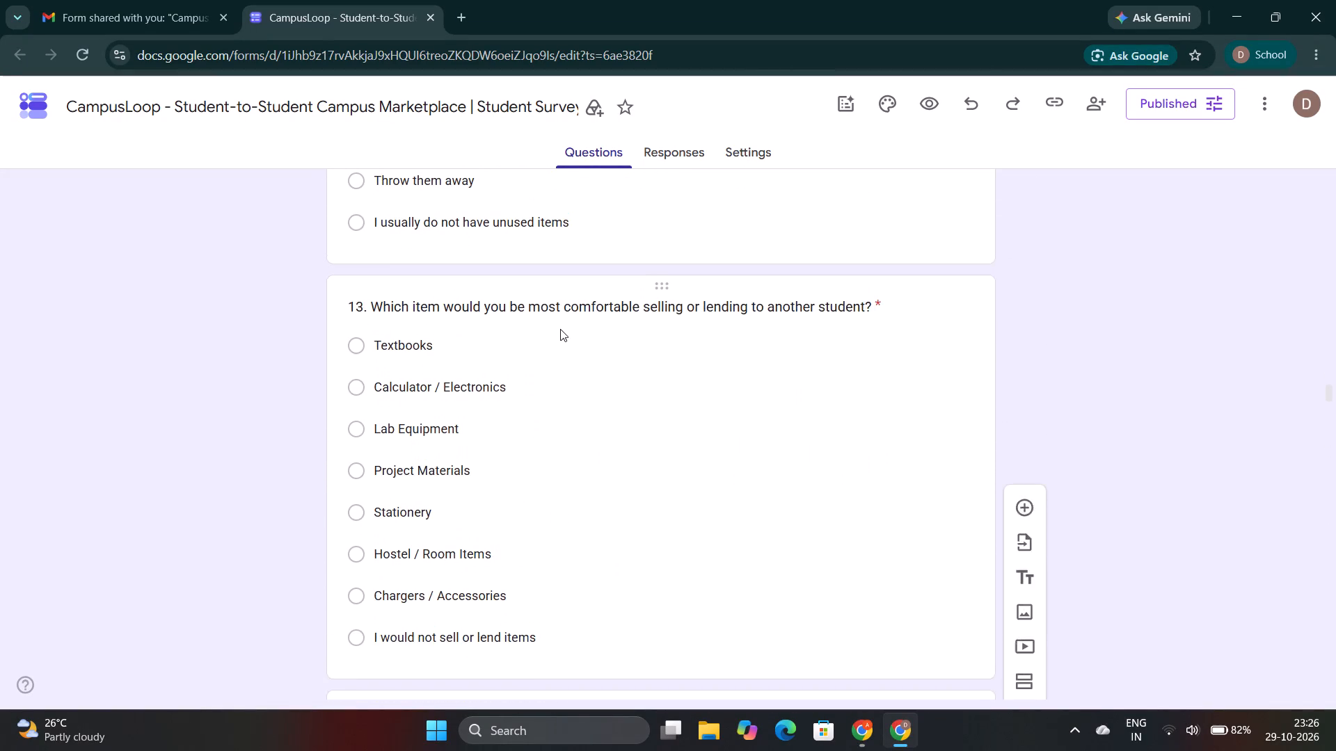
pyautogui.scroll(15, 560, 329)
pyautogui.scroll(15, 560, 329)
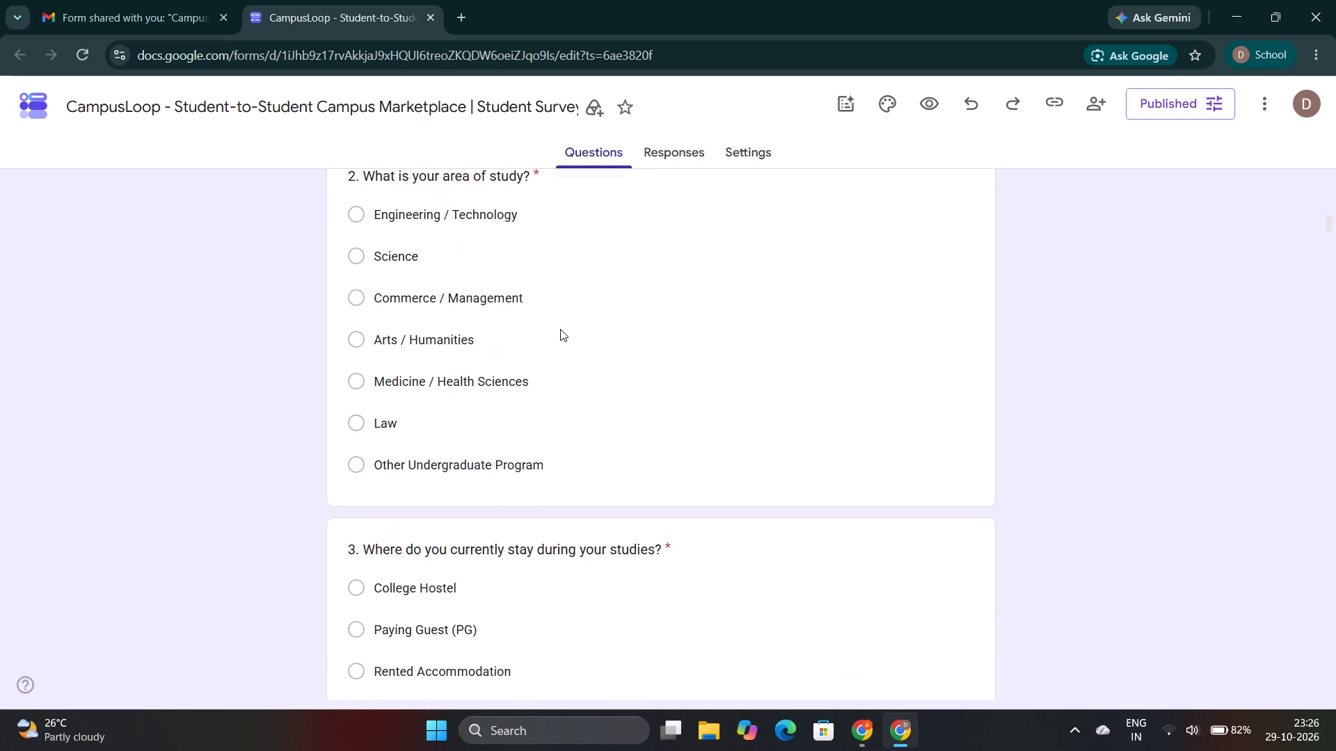
pyautogui.scroll(12, 560, 329)
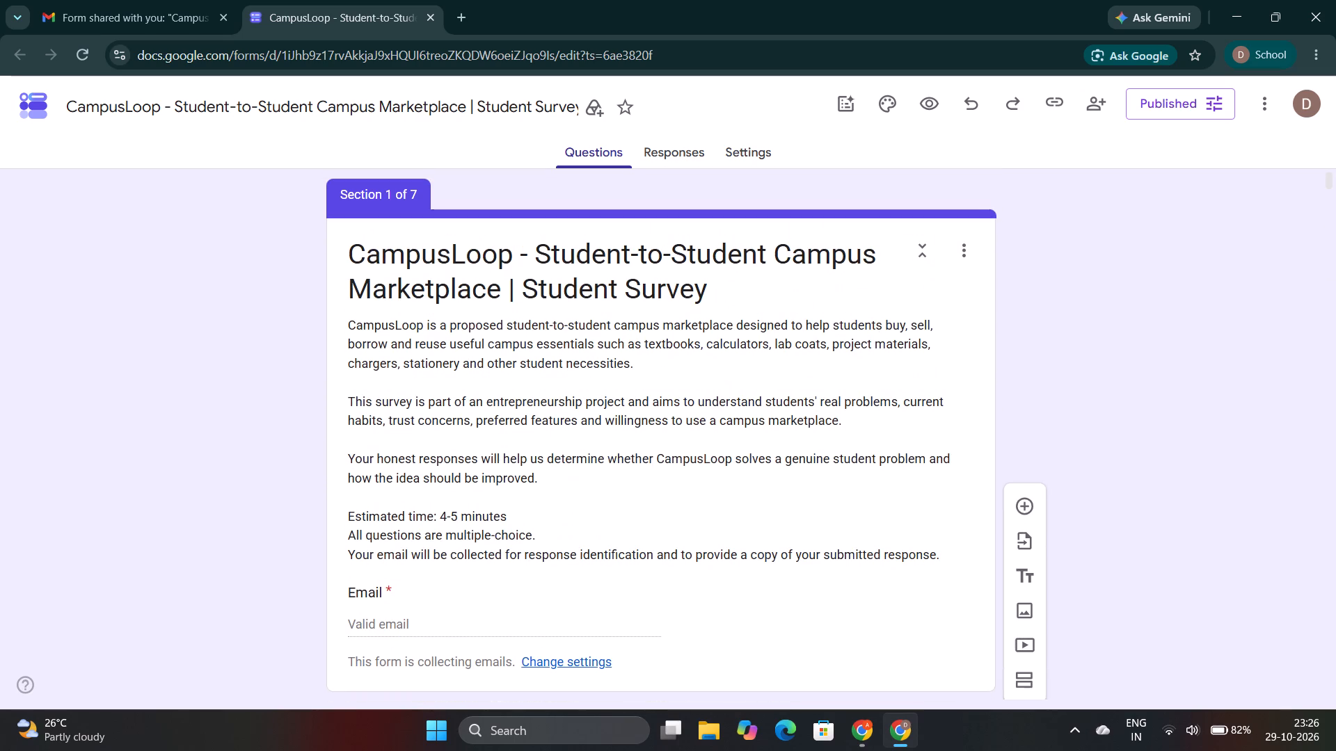
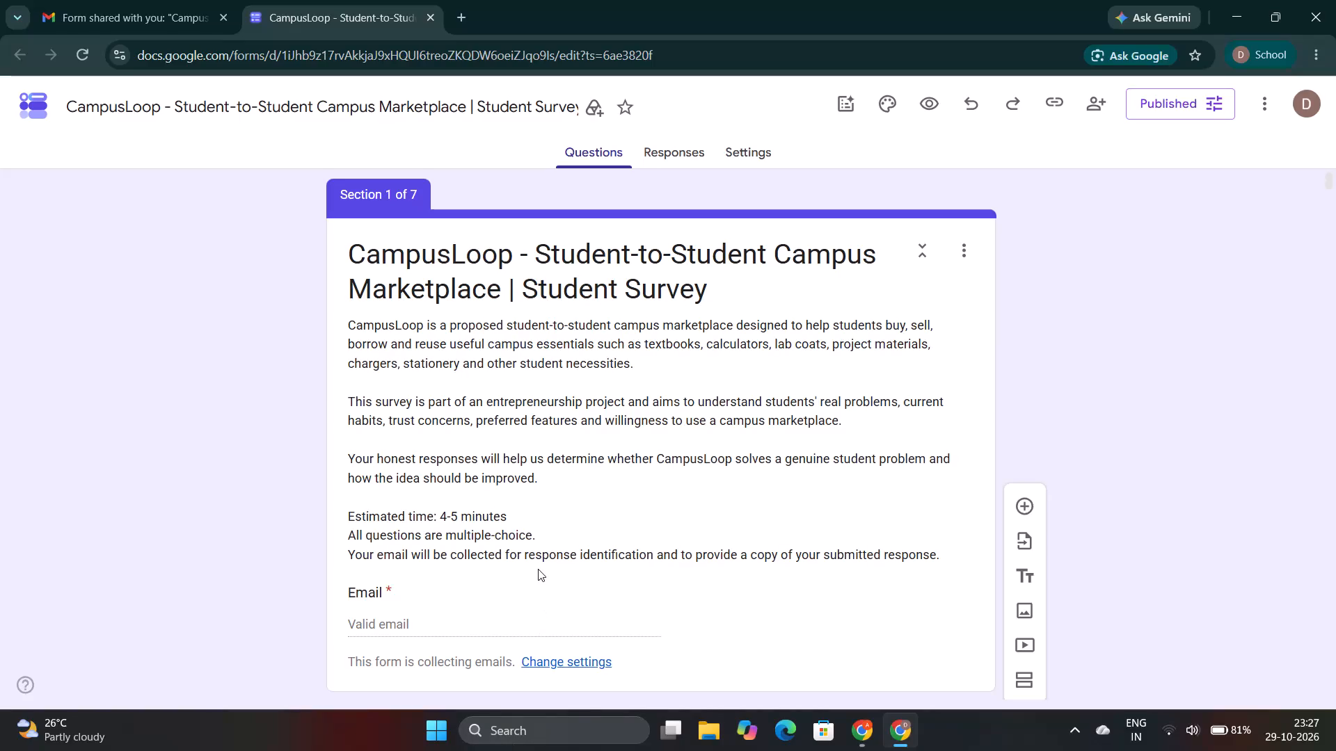
# Skim the whole survey from the introduction to question 37 on delivery fees, and return to the introduction in Section 1.
pyautogui.scroll(-13, 538, 569)
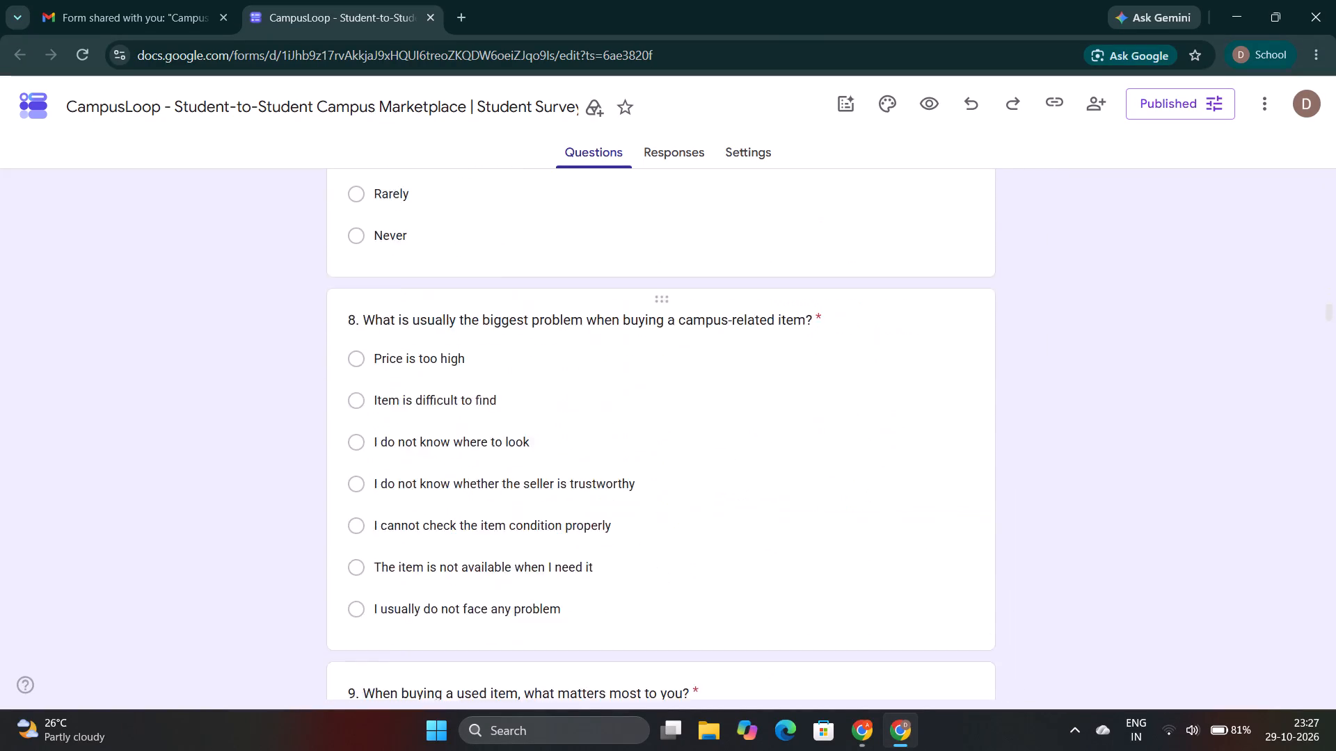
pyautogui.scroll(-16, 538, 569)
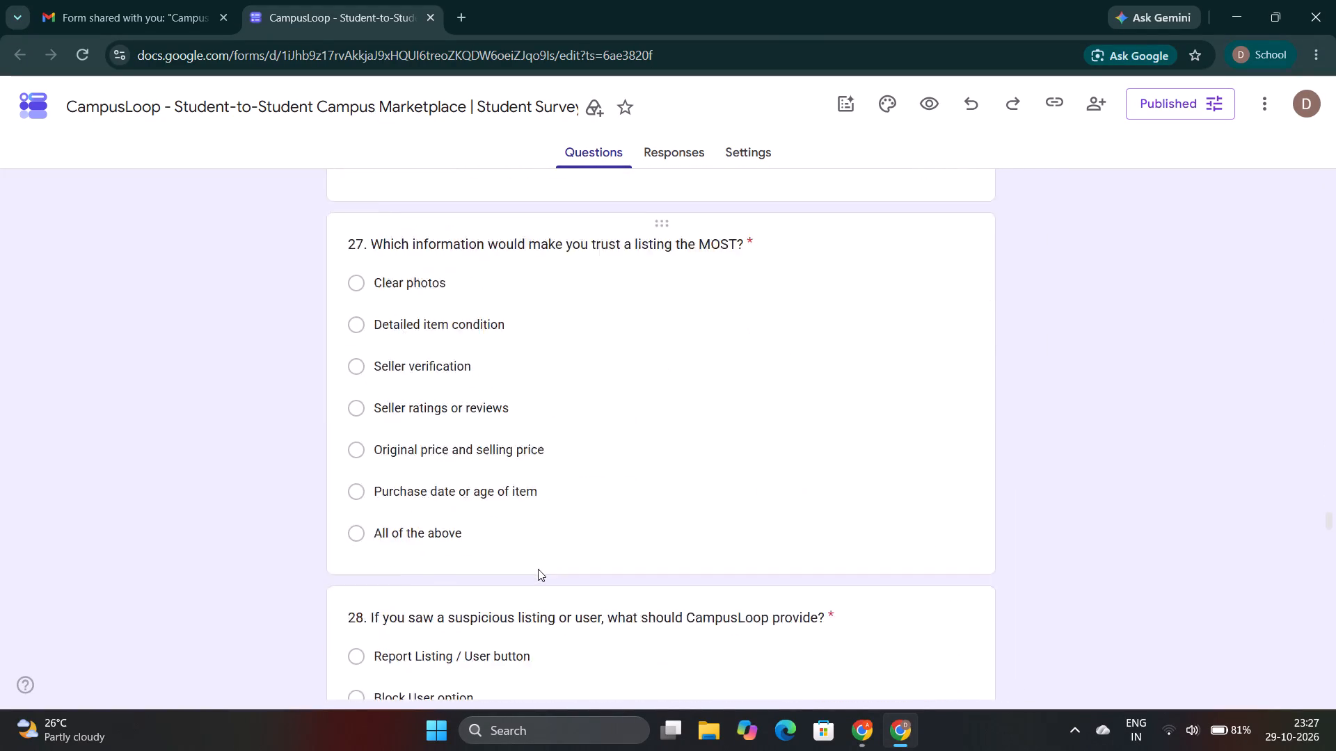
pyautogui.scroll(-17, 538, 569)
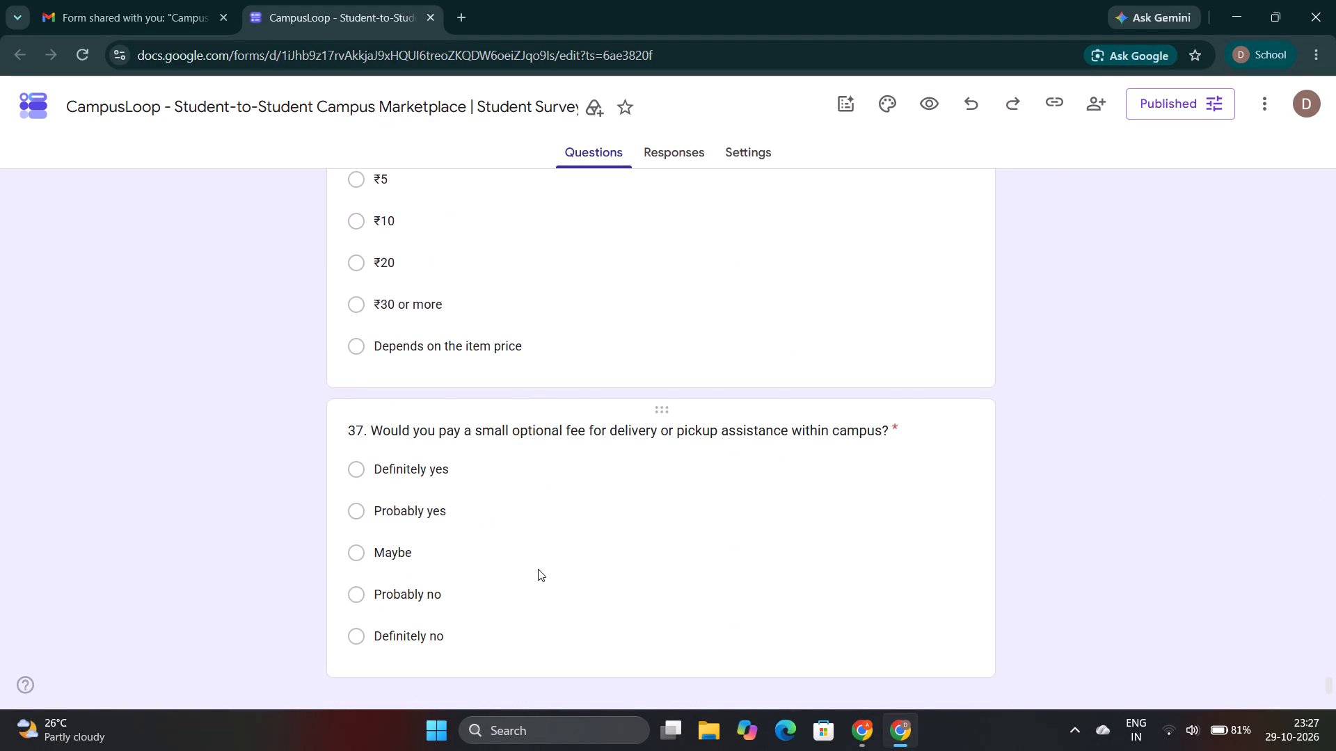
pyautogui.scroll(19, 538, 569)
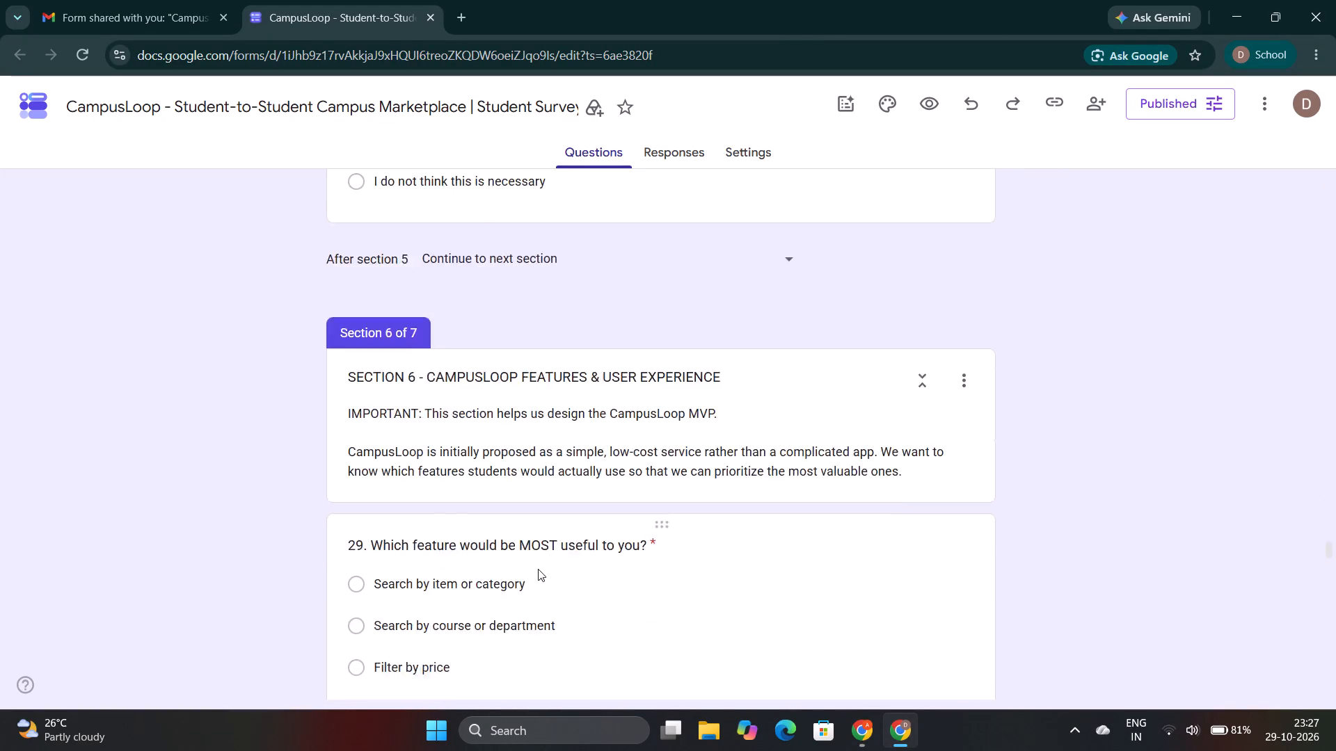
pyautogui.scroll(12, 538, 569)
pyautogui.scroll(16, 538, 569)
pyautogui.scroll(19, 538, 569)
pyautogui.hscroll(-1, 538, 569)
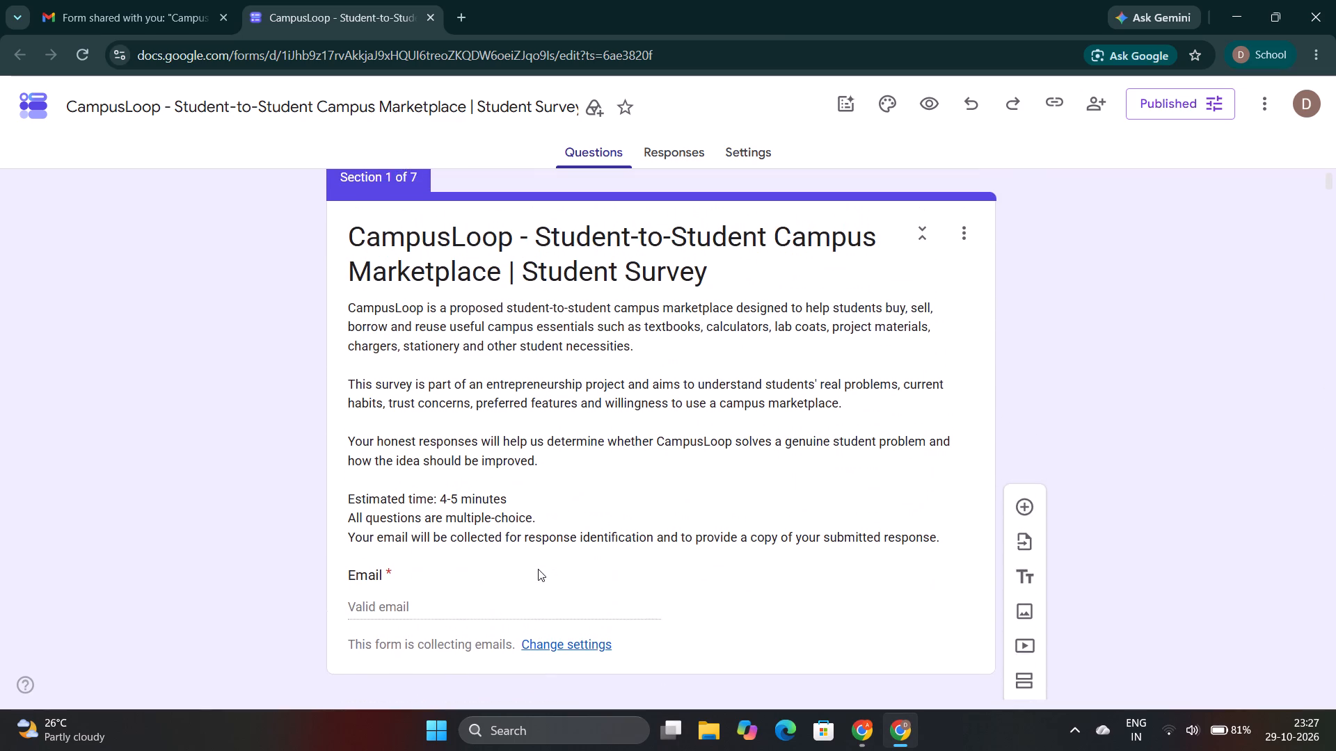
pyautogui.scroll(-5, 538, 569)
pyautogui.scroll(1, 538, 569)
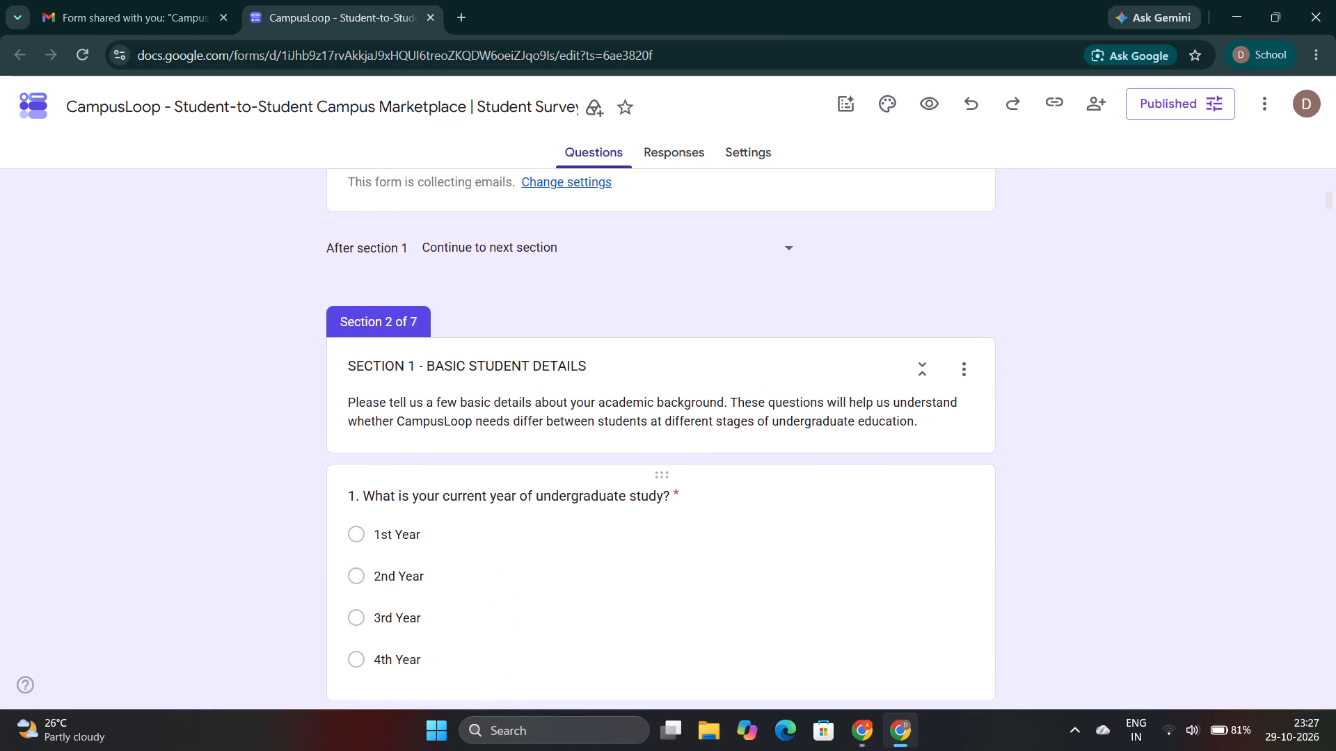
pyautogui.scroll(5, 538, 569)
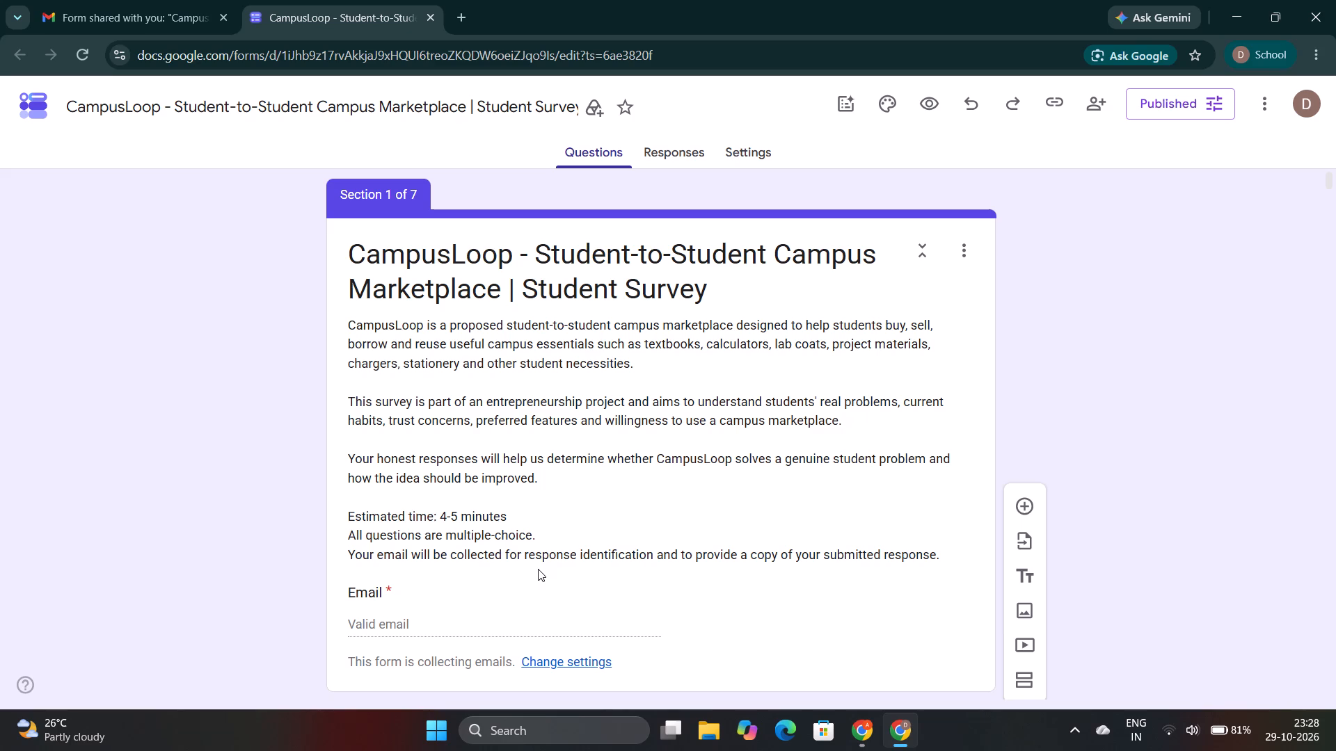
# Look through the Basic Student Details and Your Current Campus Needs questions up to the start of Buying, Selling & Borrowing Habits.
pyautogui.scroll(-9, 538, 569)
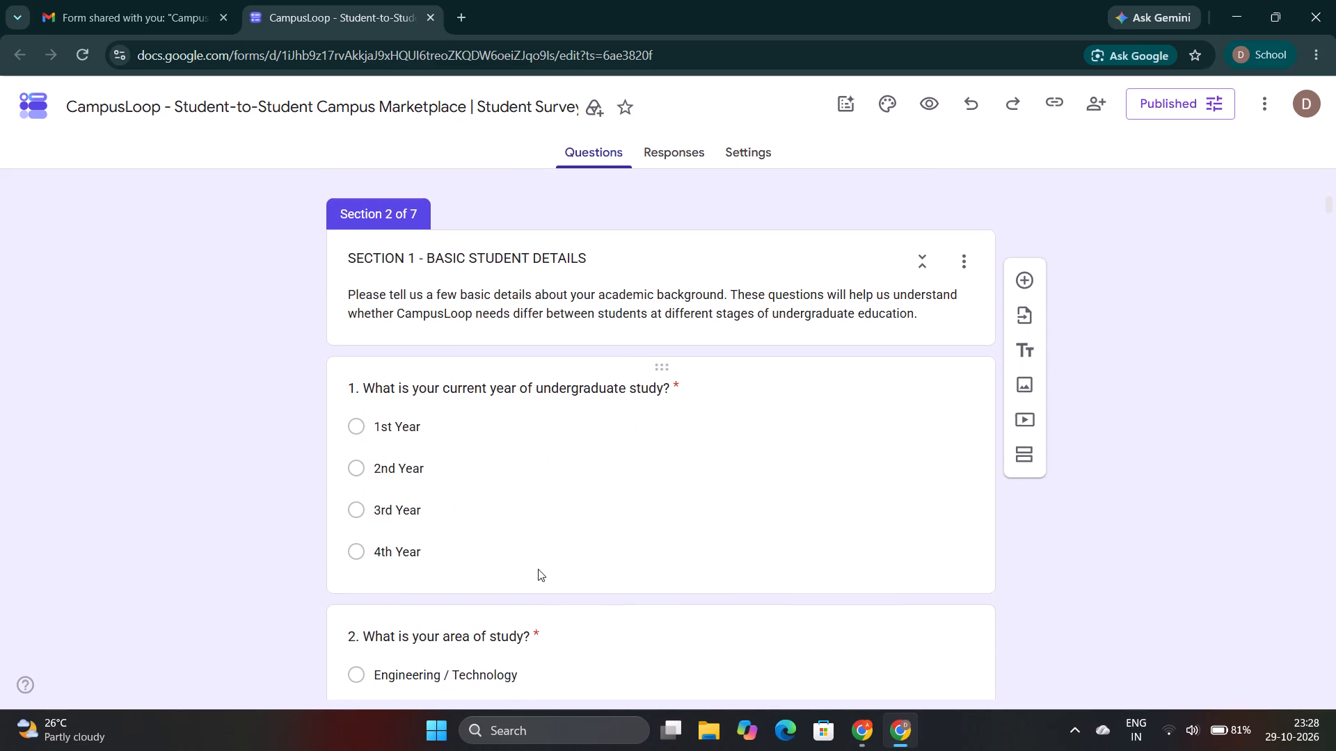
pyautogui.scroll(-6, 538, 569)
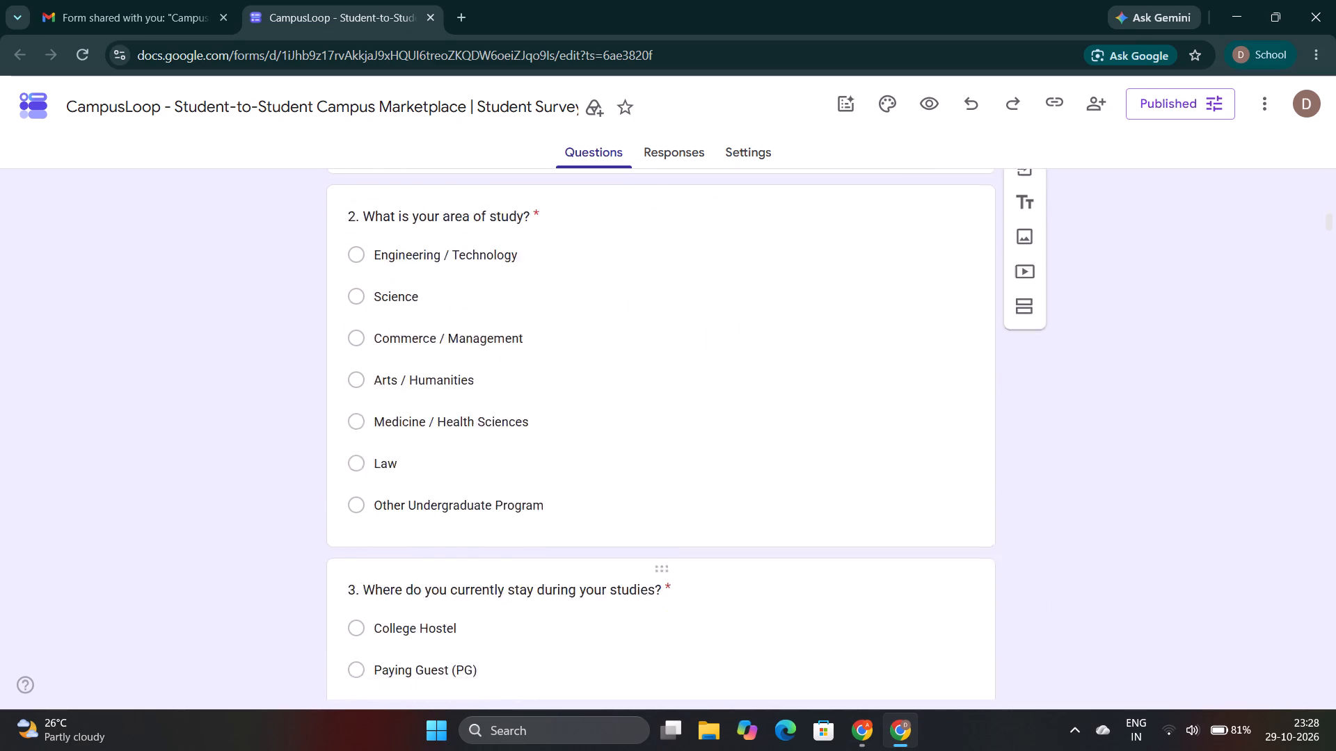
pyautogui.scroll(-8, 538, 569)
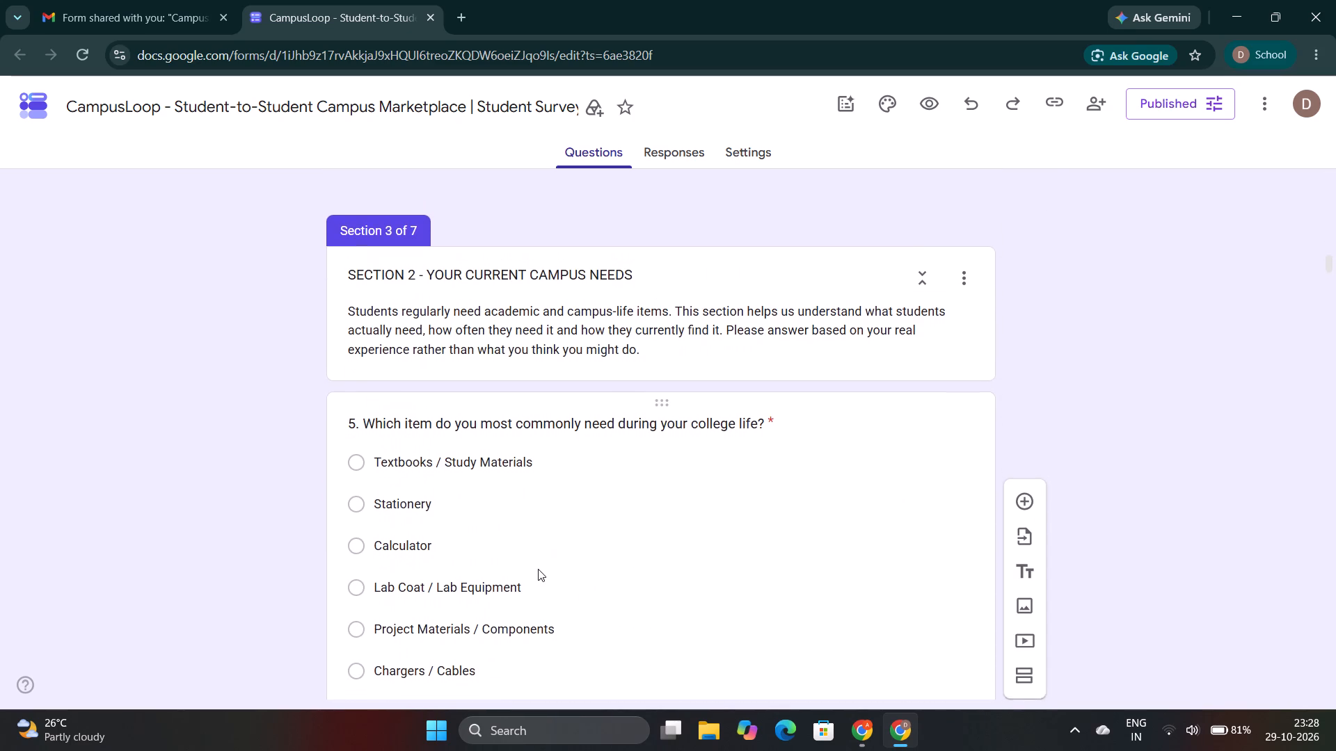
pyautogui.scroll(-9, 538, 569)
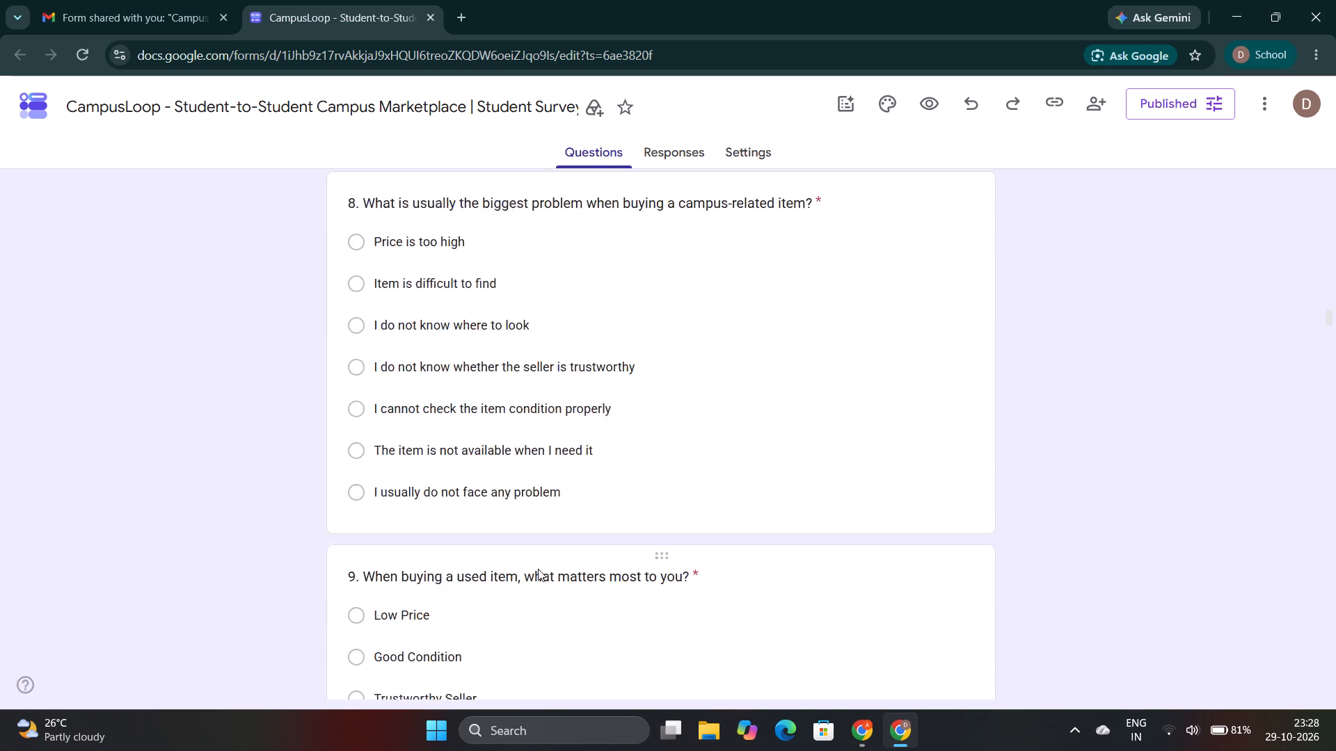
pyautogui.scroll(-7, 538, 569)
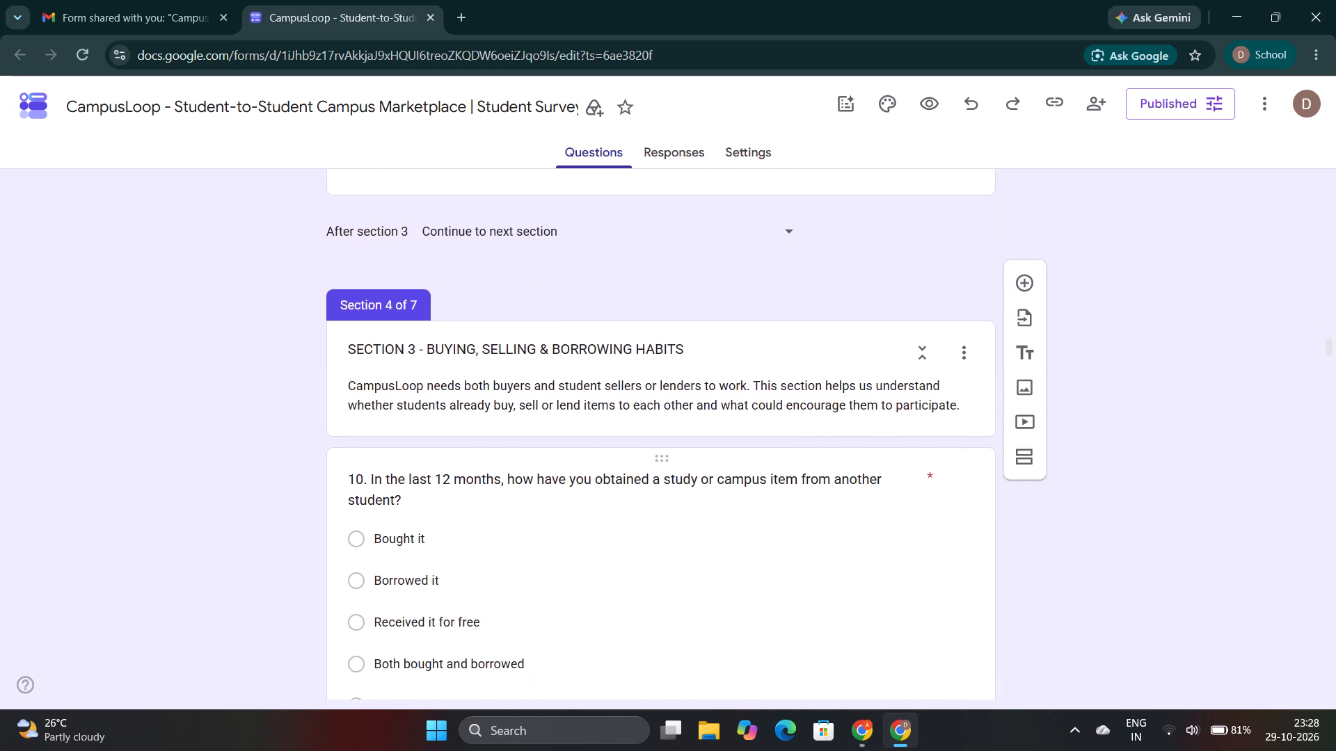
pyautogui.scroll(-1, 538, 569)
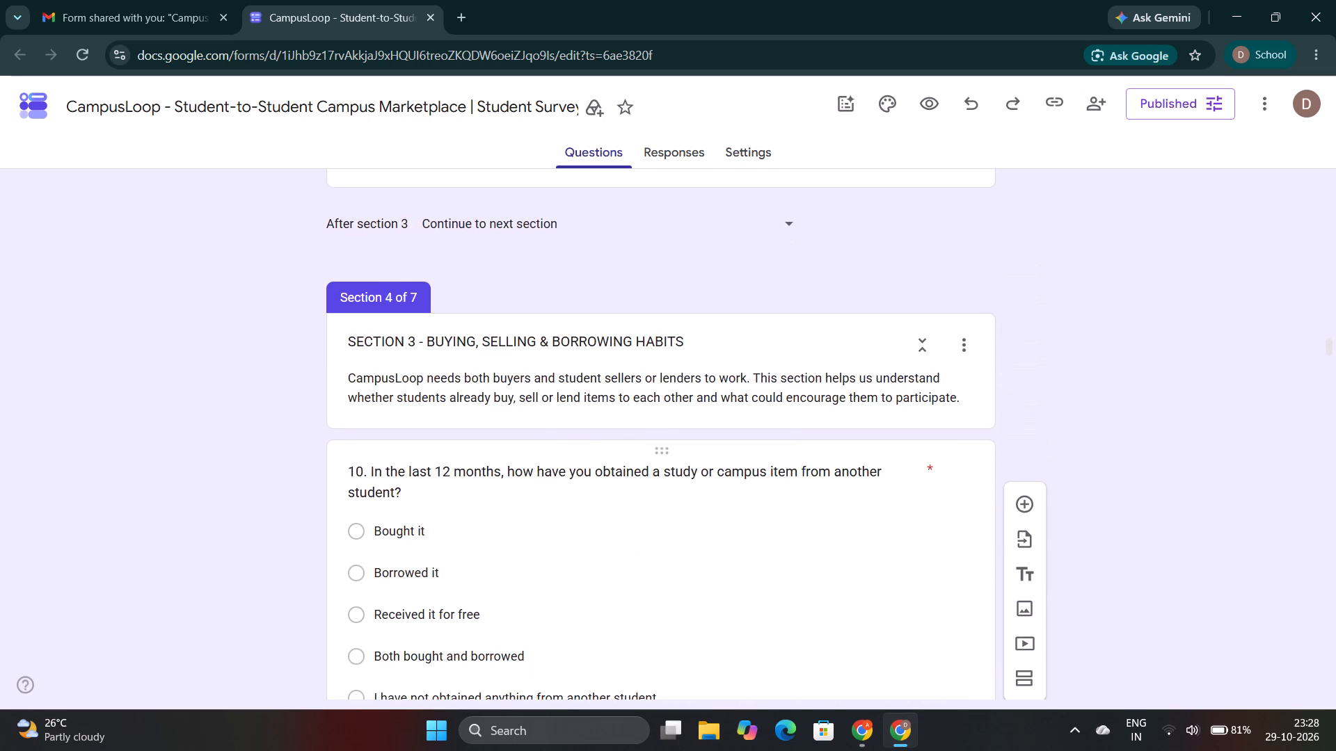
# Look through the questions from borrowing habits to question 37, and re-examine the Pricing & Business Model section around question 35.
pyautogui.scroll(-5, 538, 569)
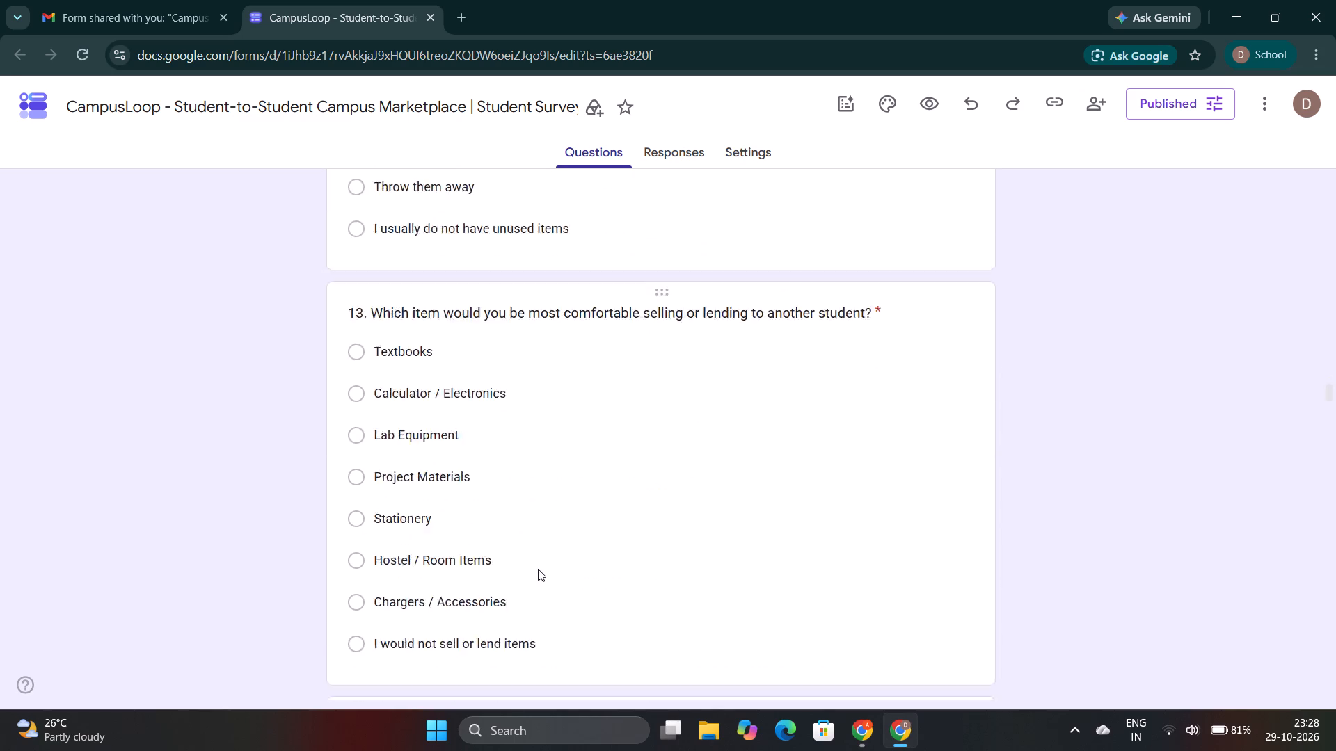
pyautogui.scroll(-6, 538, 569)
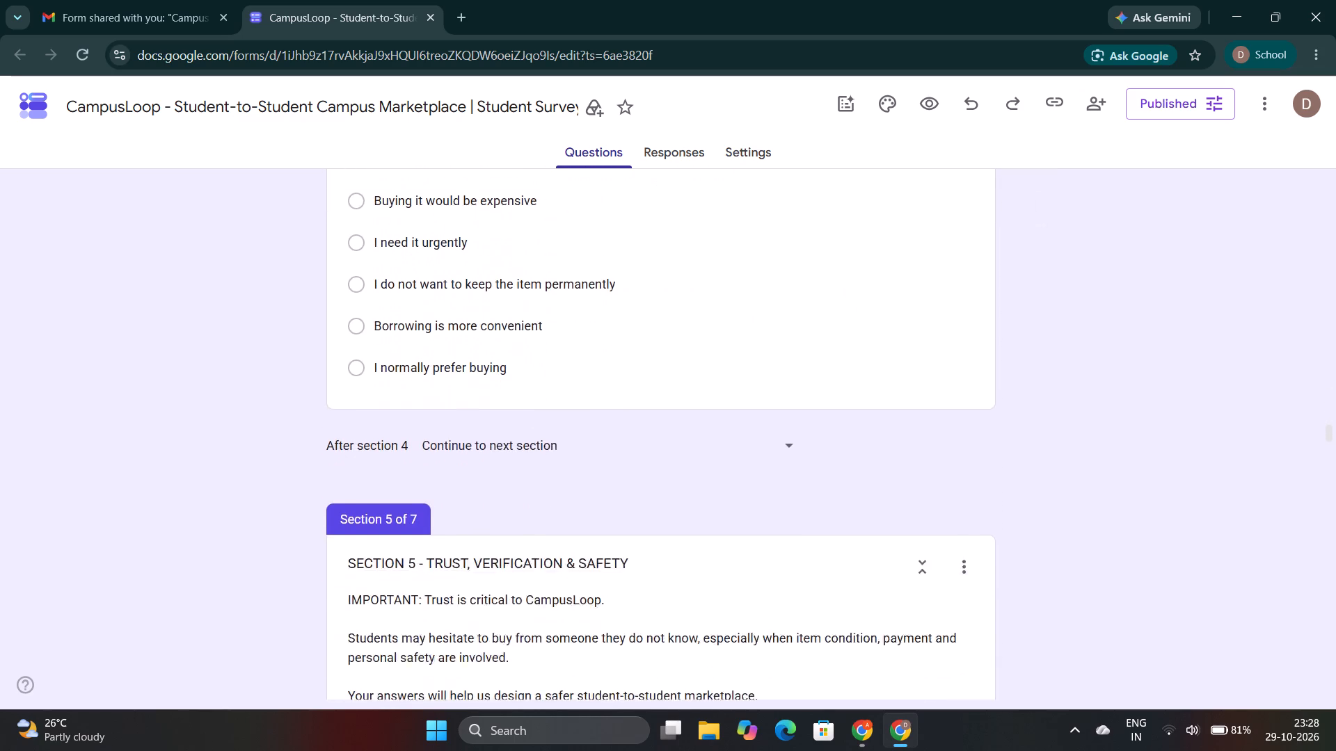
pyautogui.scroll(-18, 538, 569)
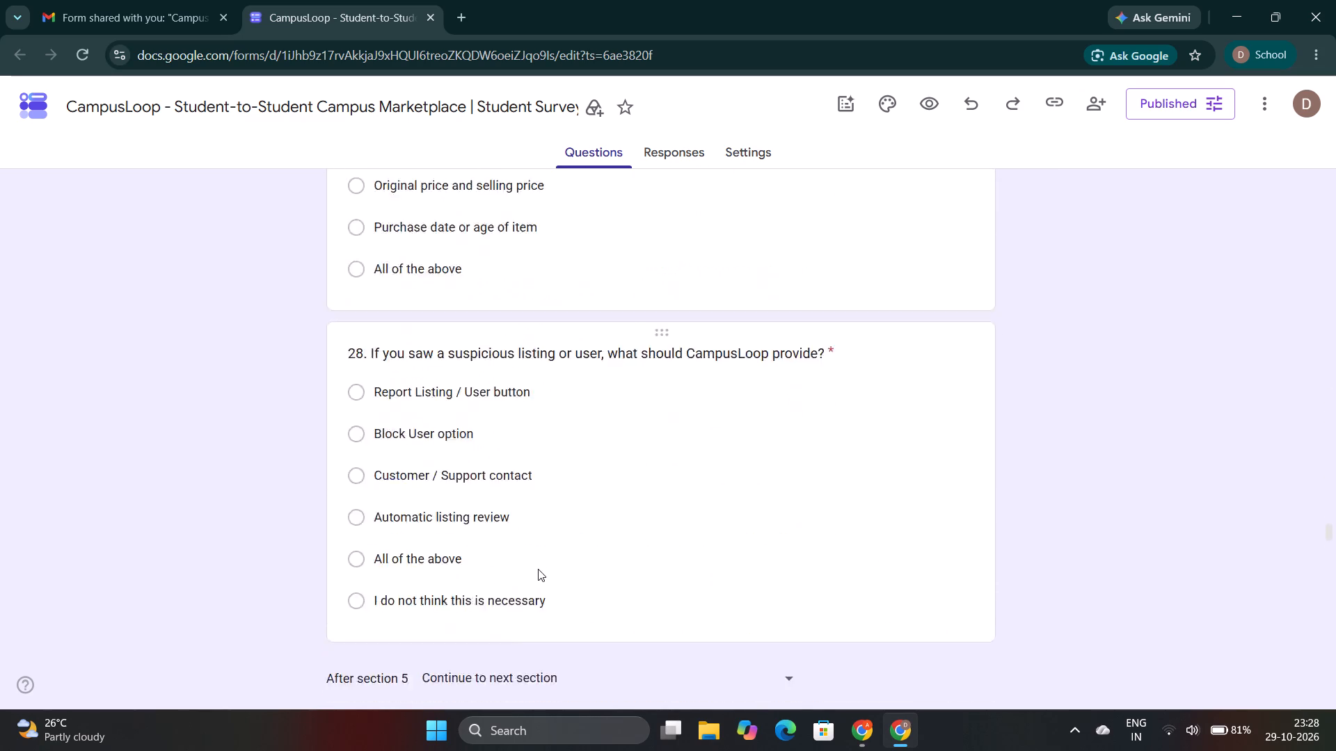
pyautogui.scroll(-18, 538, 569)
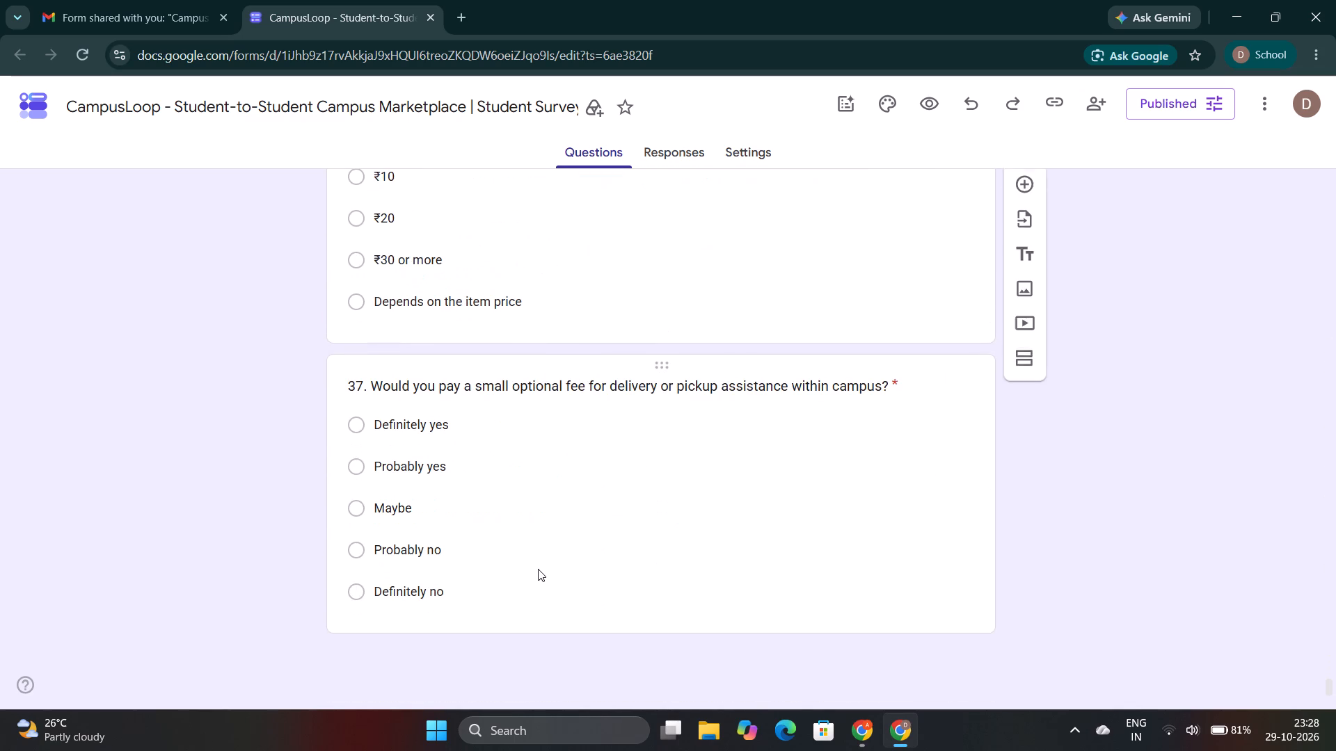
pyautogui.scroll(7, 439, 355)
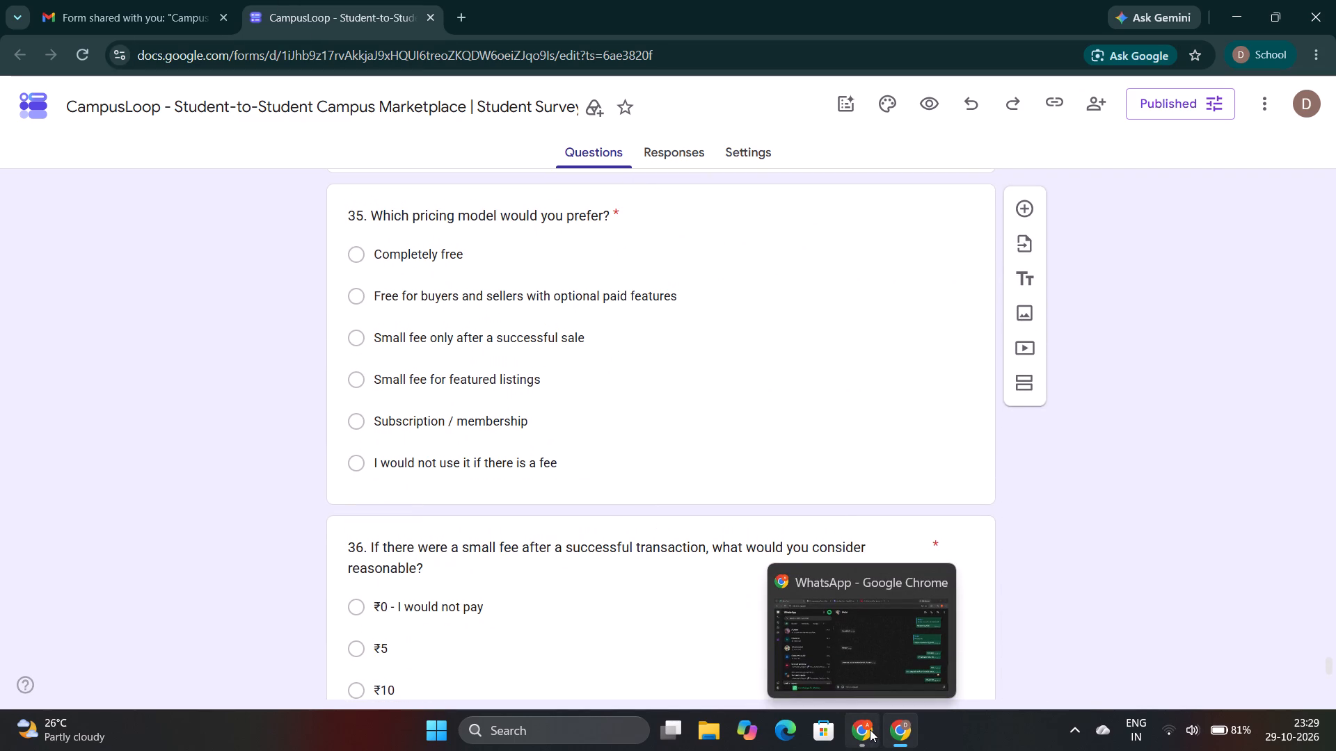
pyautogui.scroll(10, 651, 449)
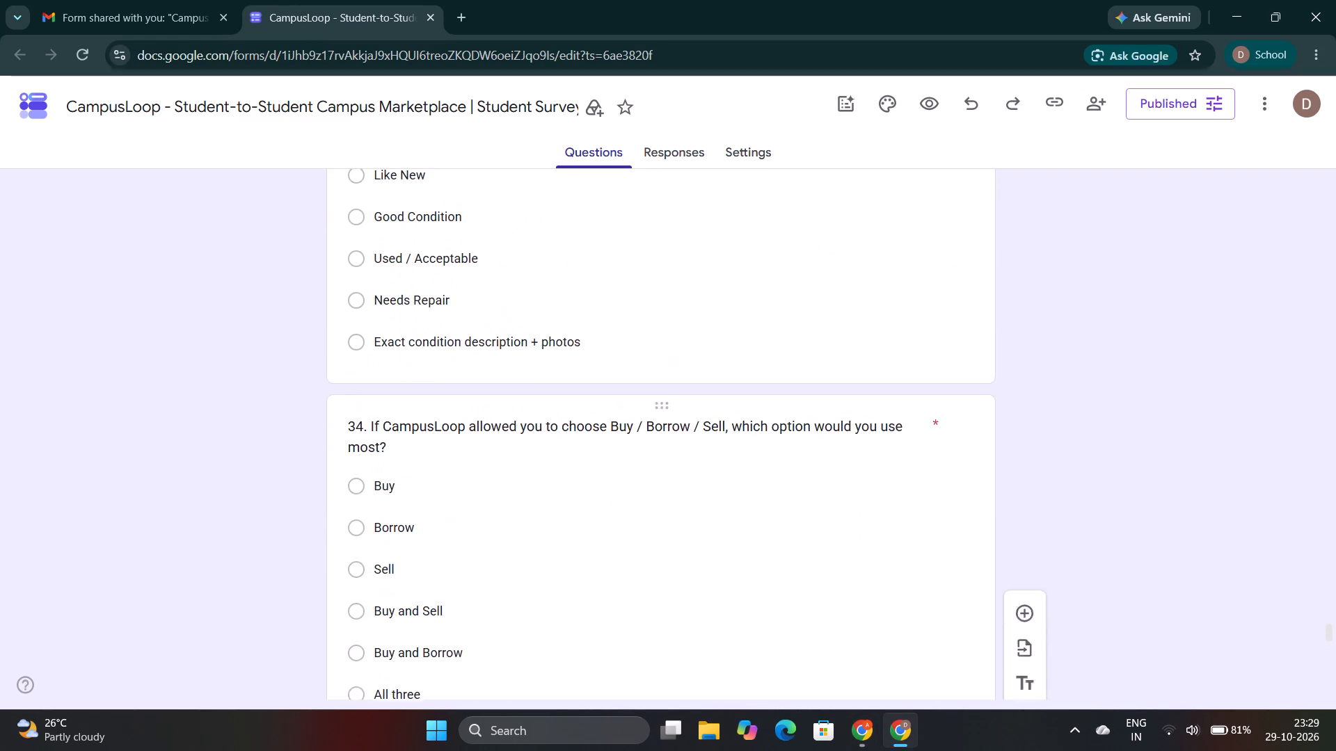
pyautogui.scroll(4, 651, 449)
pyautogui.scroll(-7, 651, 449)
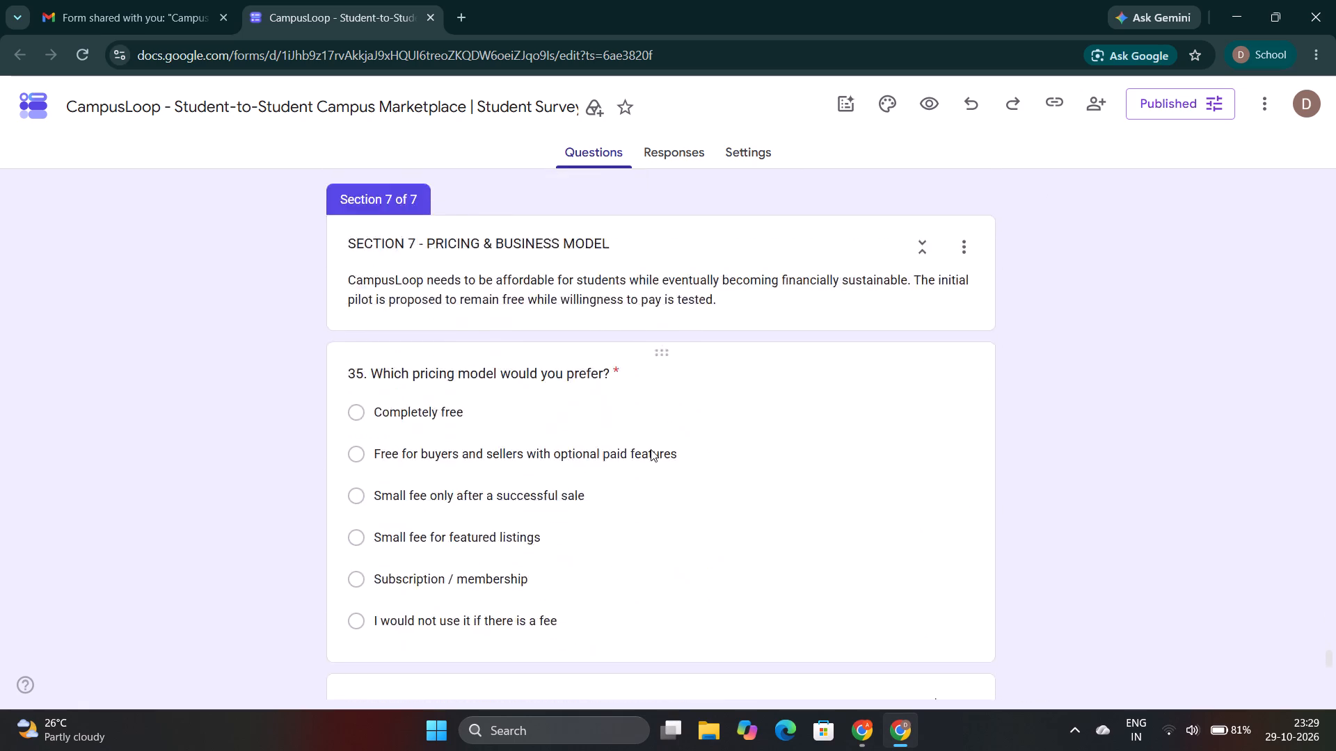
pyautogui.scroll(2, 651, 449)
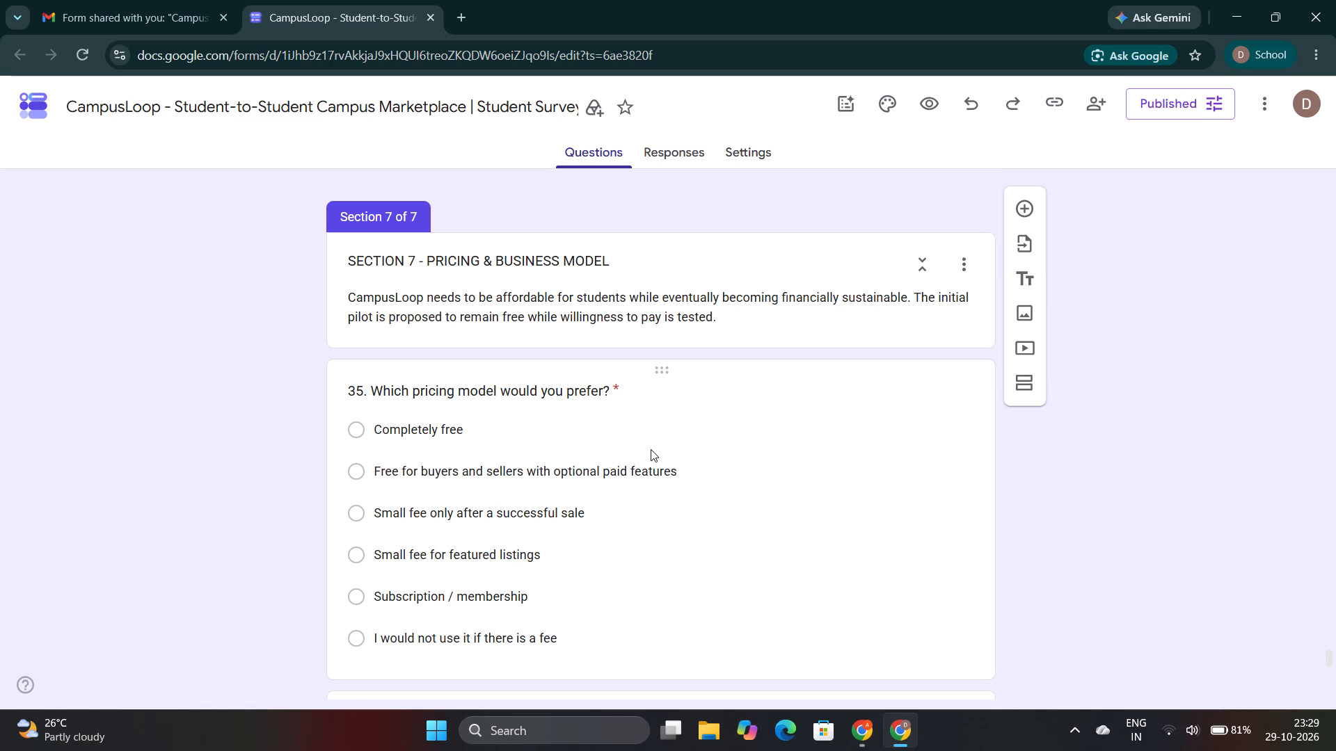
# Look back through the survey questions in reverse, from the features section up to the form's introduction.
pyautogui.scroll(6, 667, 414)
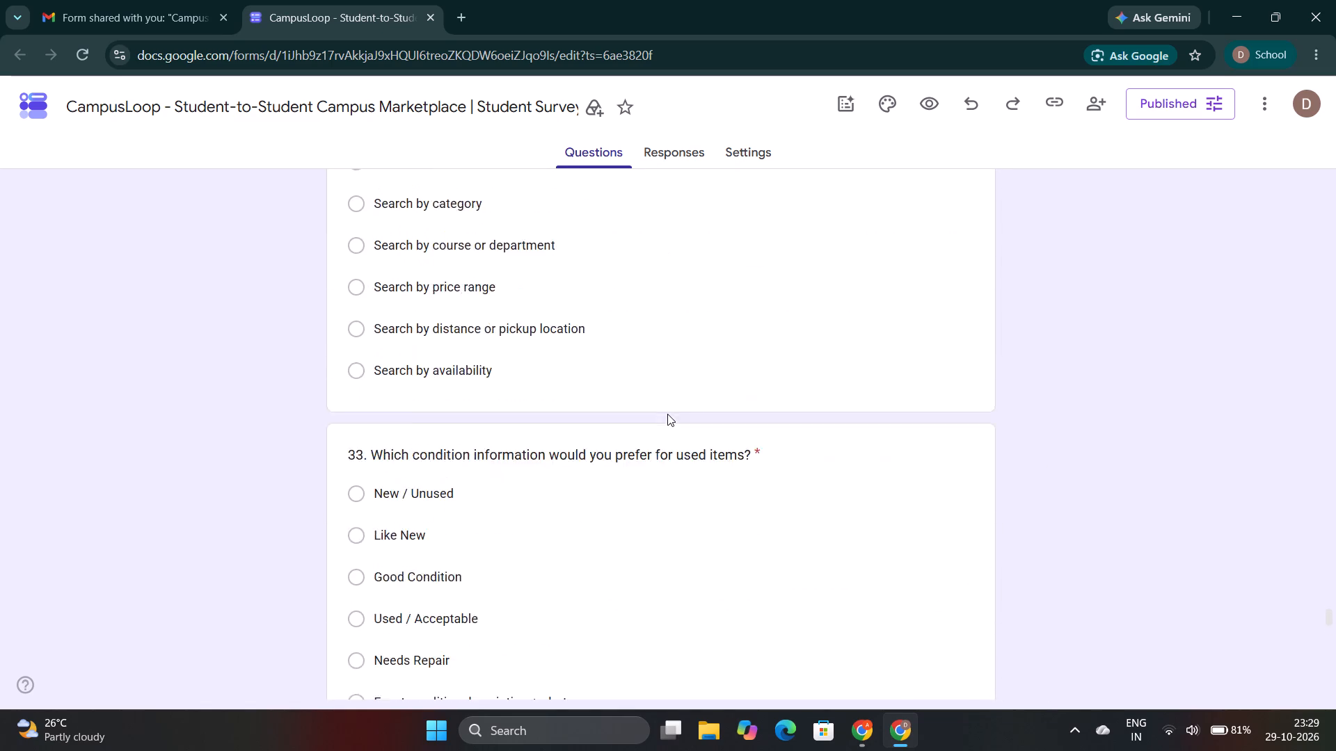
pyautogui.scroll(19, 667, 414)
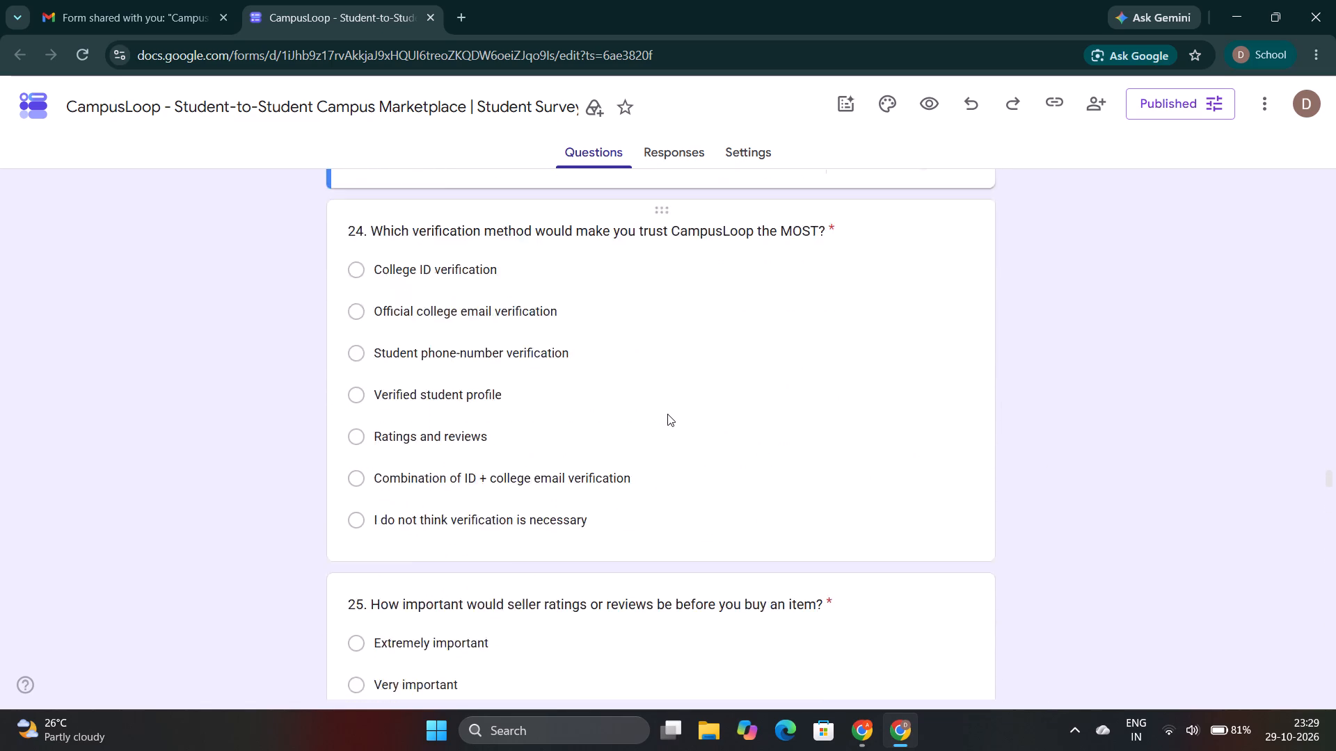
pyautogui.scroll(14, 667, 414)
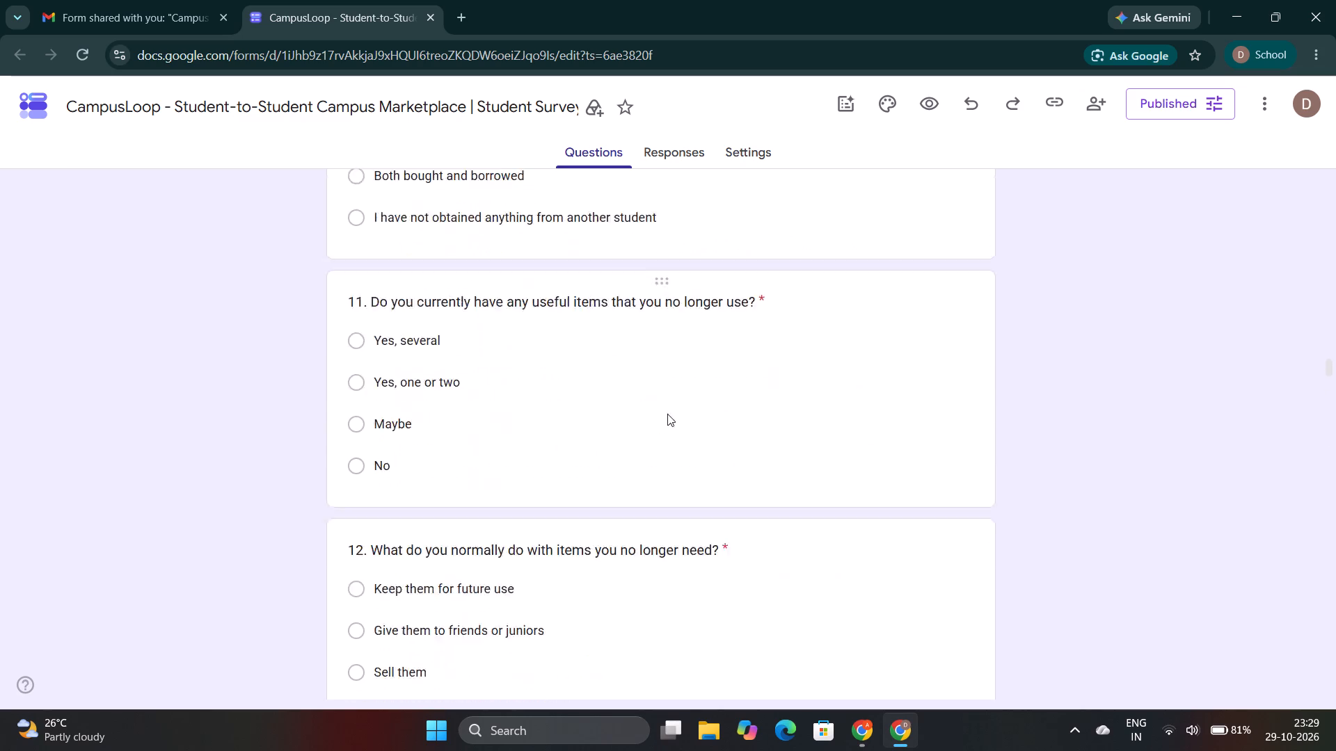
pyautogui.scroll(12, 667, 414)
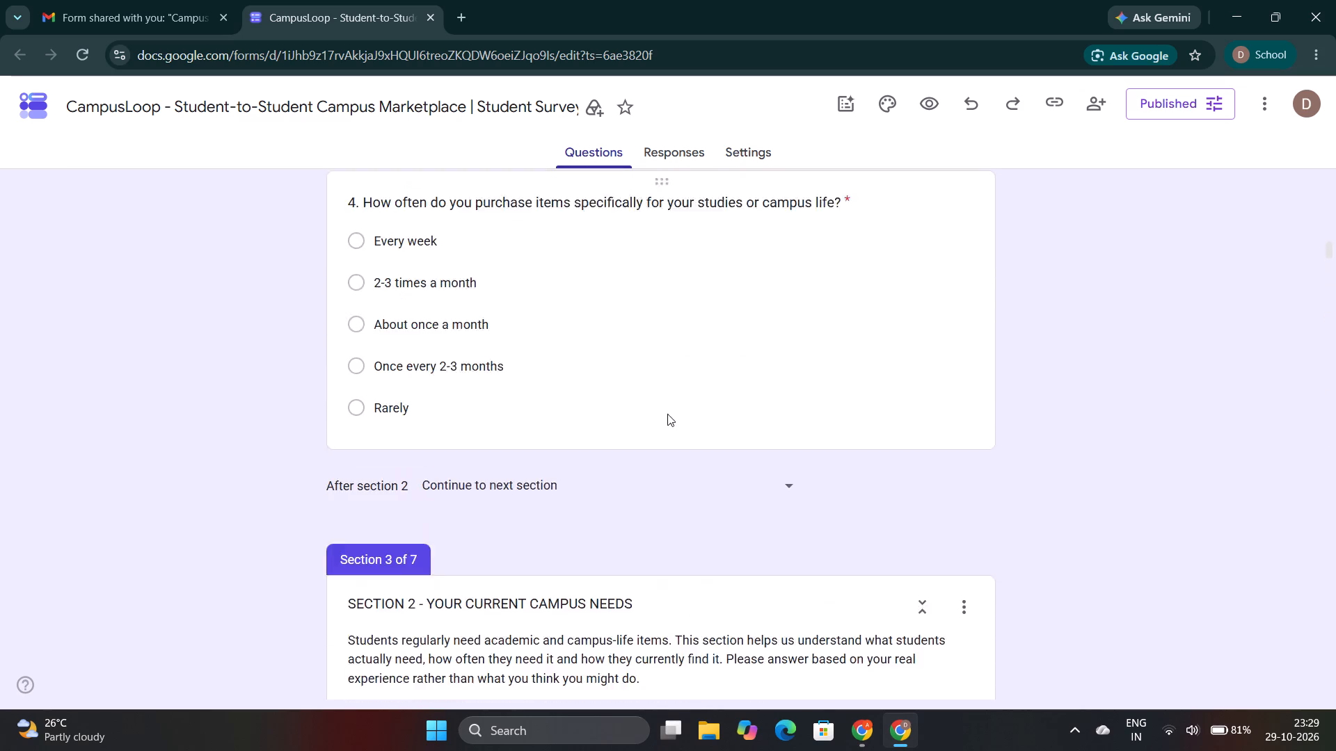
pyautogui.scroll(7, 667, 414)
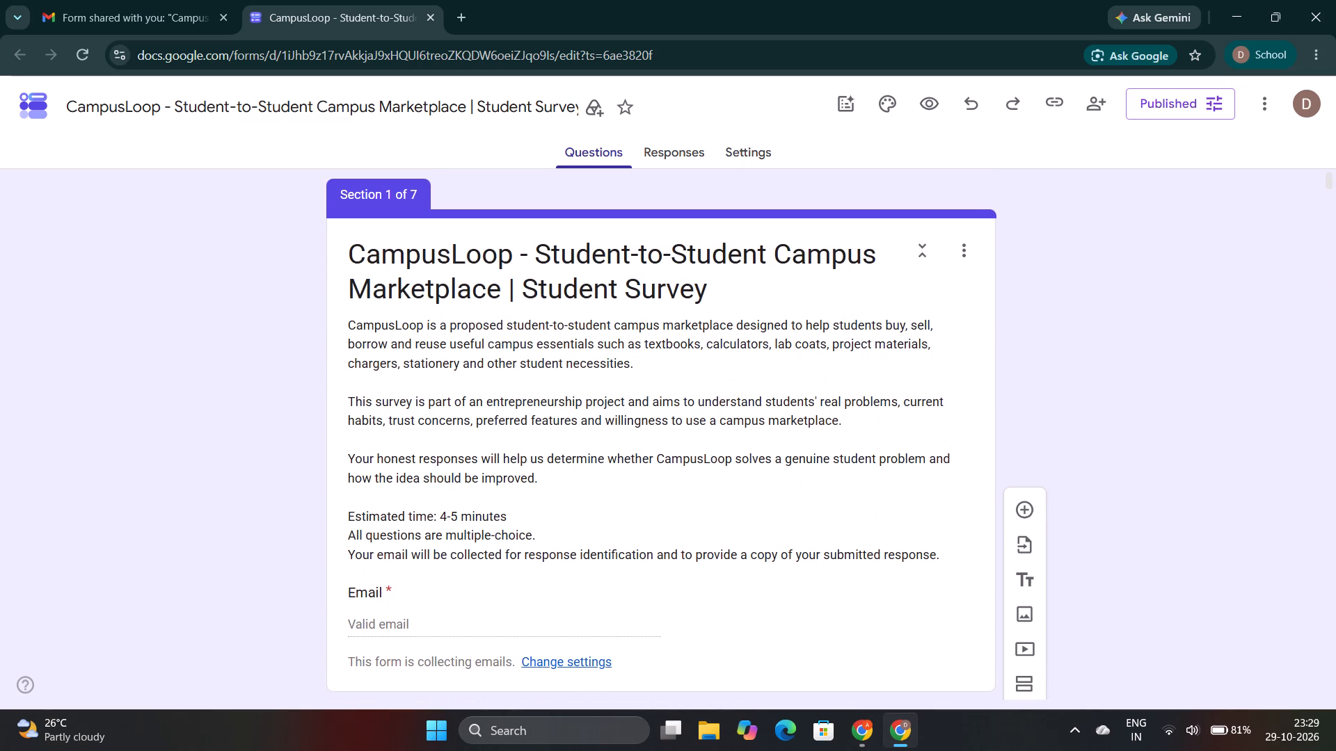
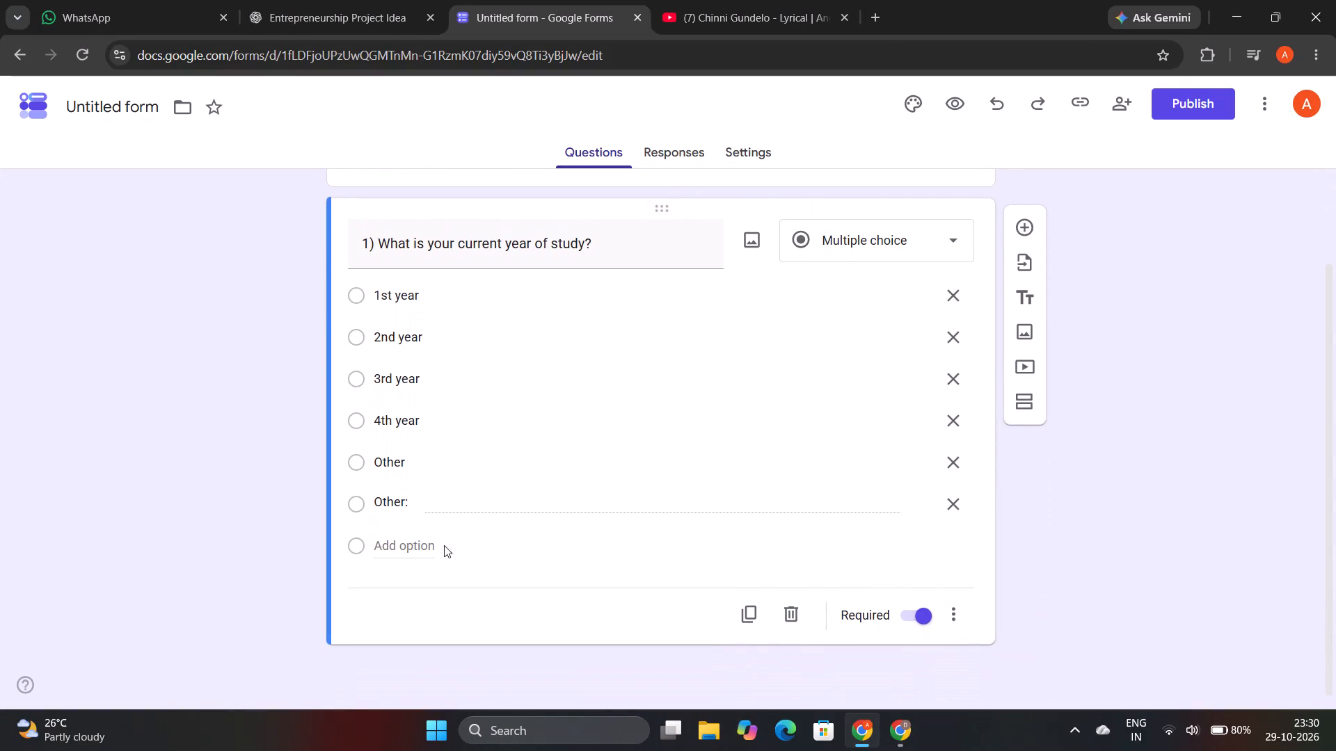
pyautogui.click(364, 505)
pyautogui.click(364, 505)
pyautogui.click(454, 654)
# Add a new blank multiple-choice question below the question about the current year of study.
pyautogui.scroll(1, 504, 577)
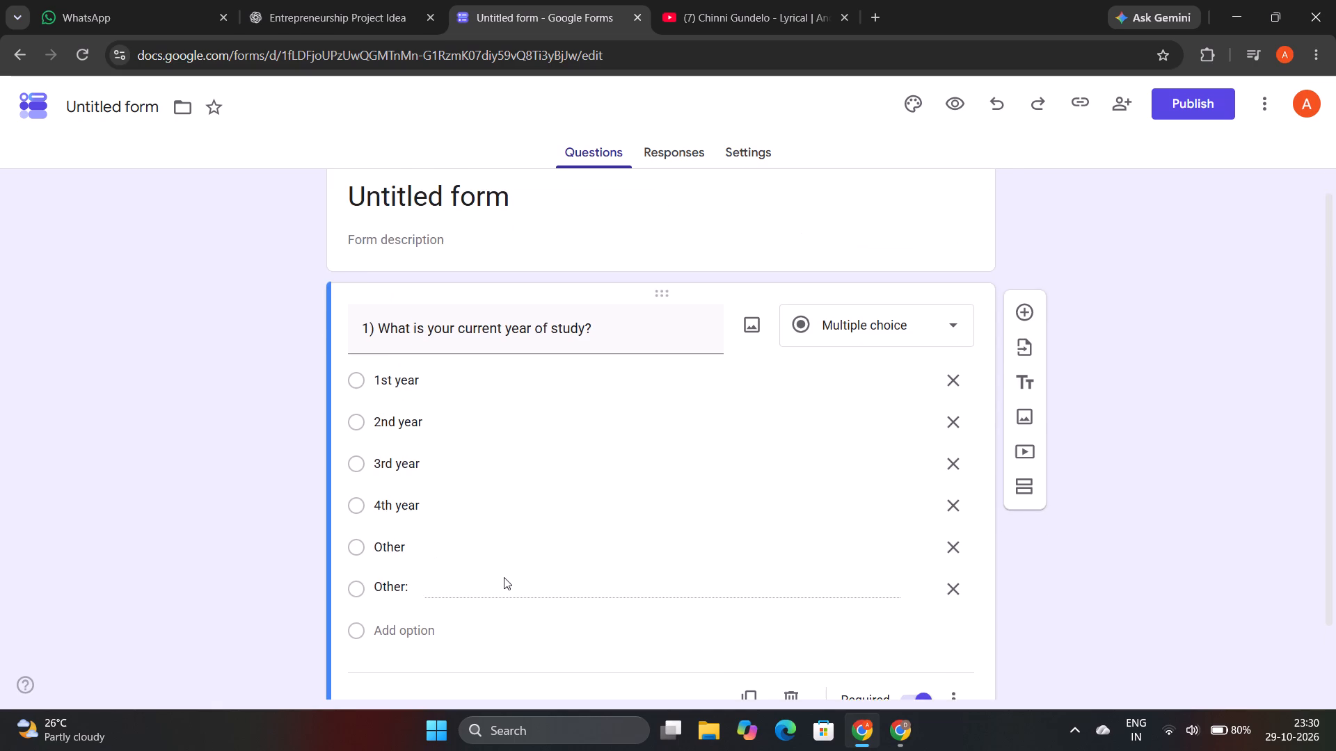
pyautogui.scroll(1, 504, 577)
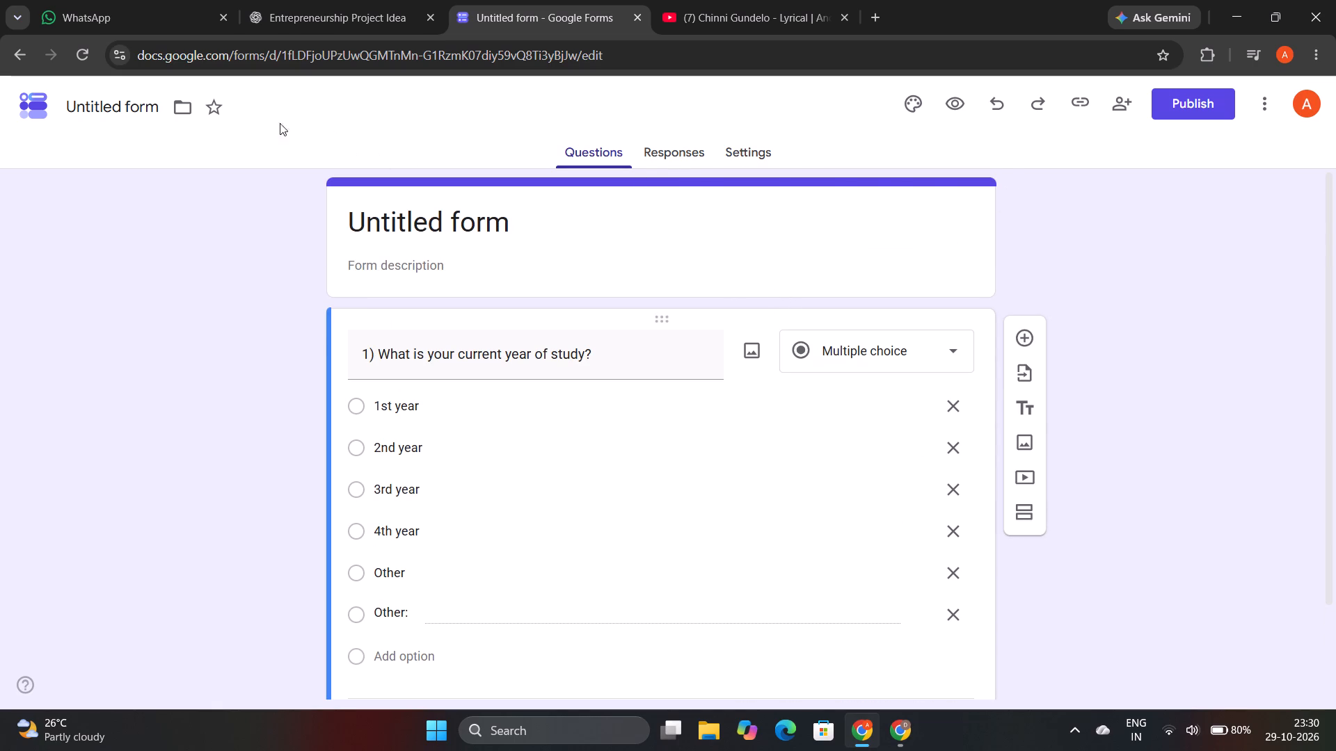
pyautogui.click(1026, 339)
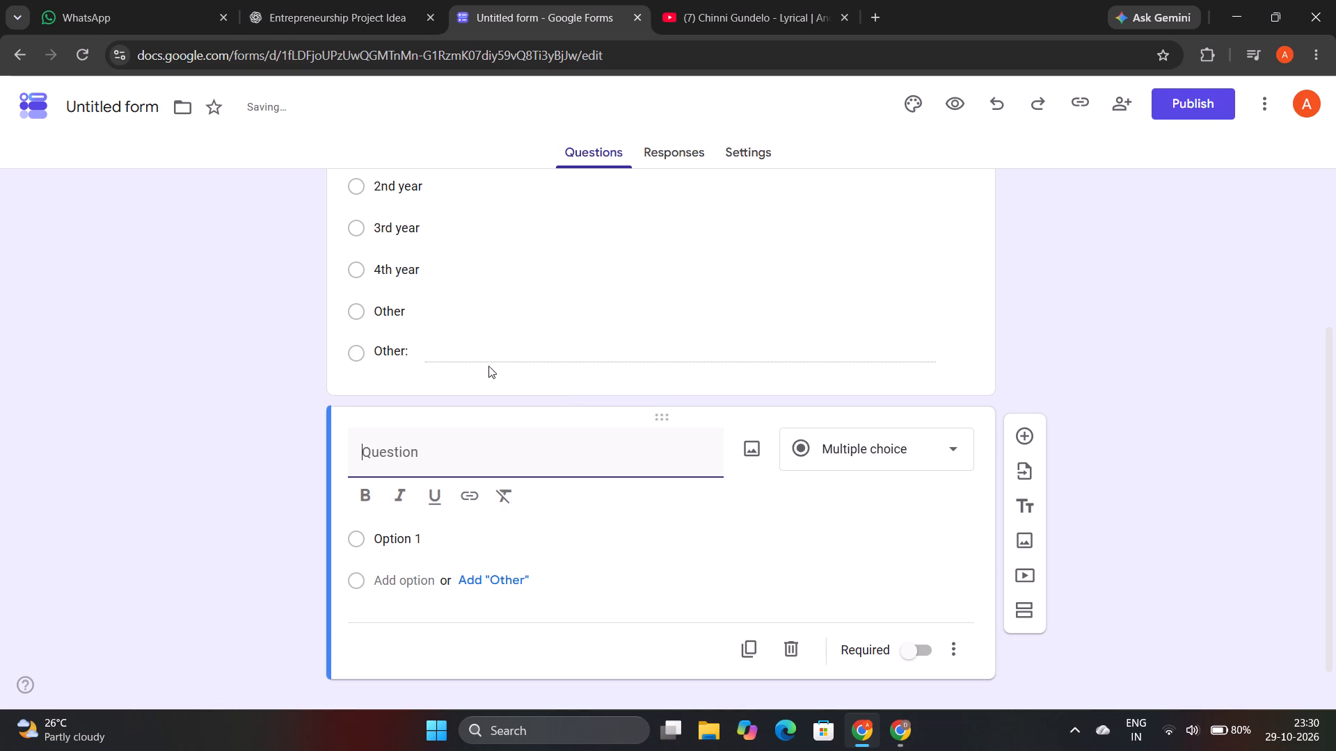
pyautogui.click(459, 345)
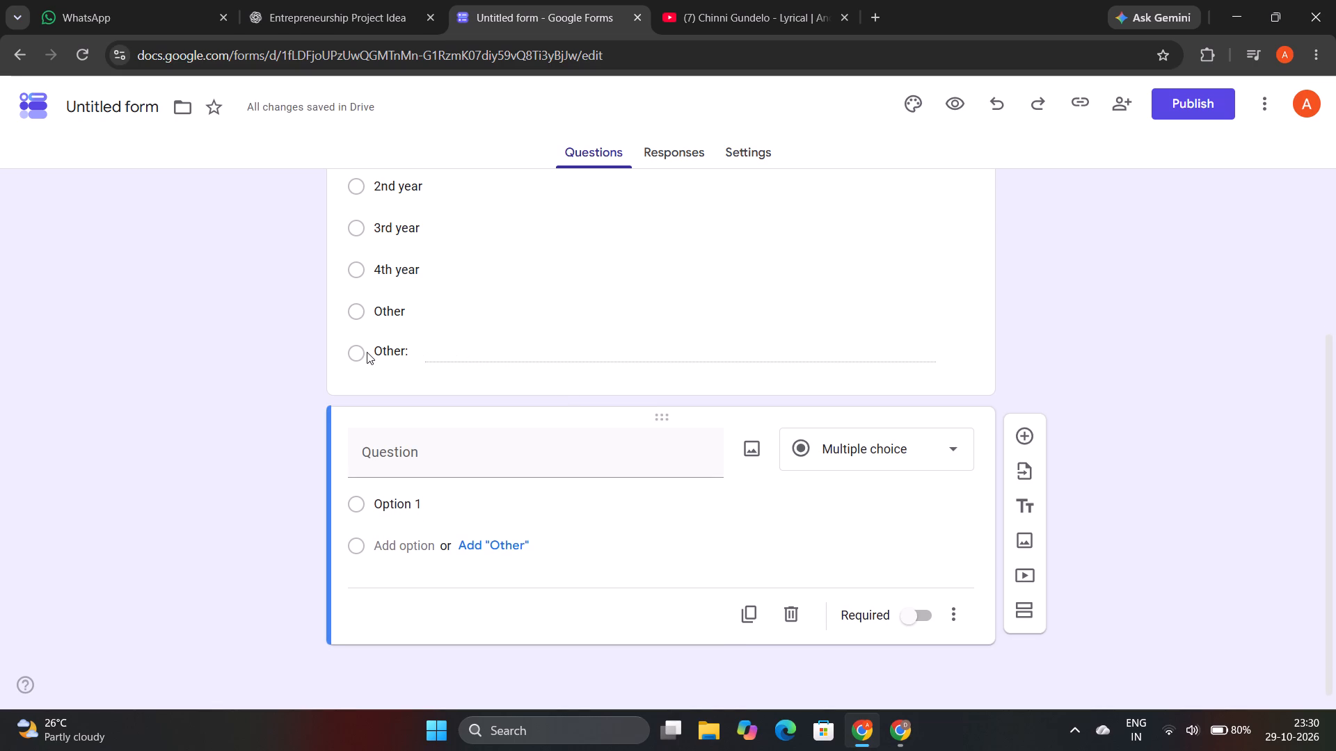
# Remove the extra fill-in "Other:" answer option from the question about the current year of study.
pyautogui.click(369, 349)
pyautogui.scroll(-3, 458, 471)
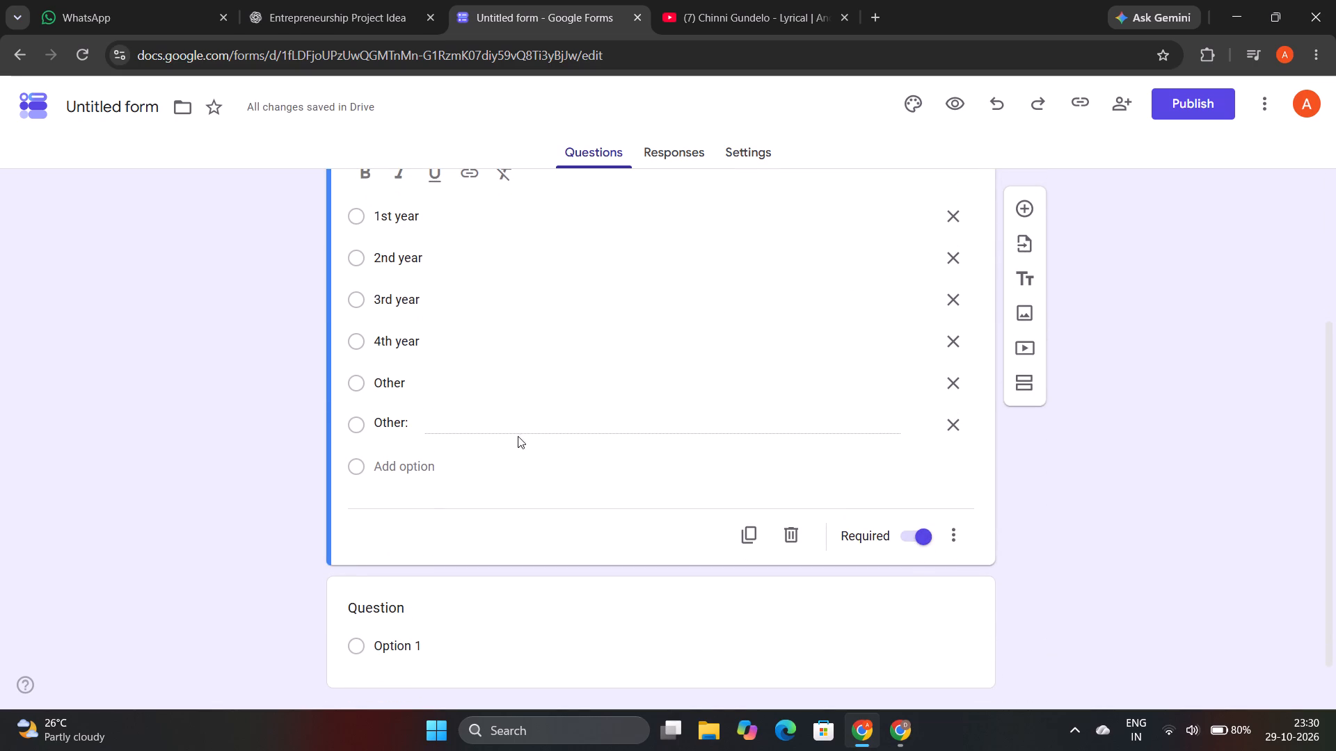
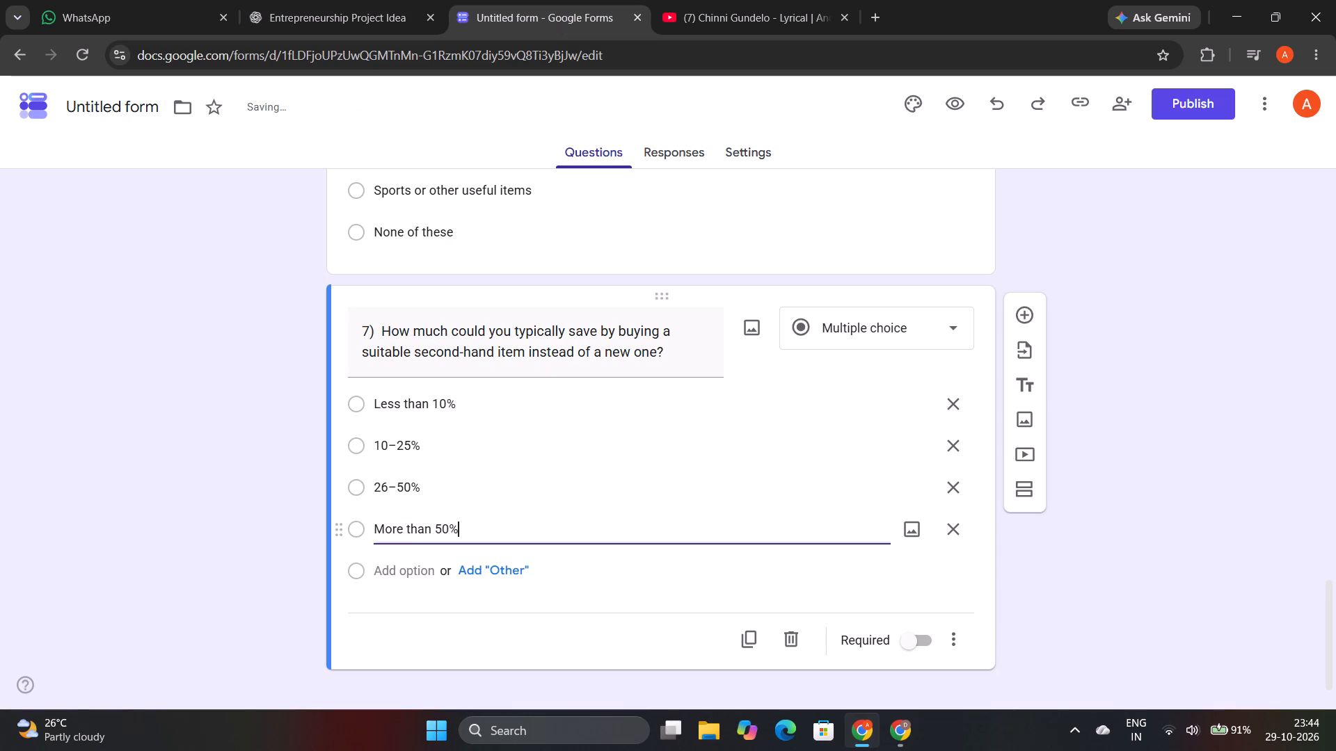
# Add a fifth answer option to question 7 reading "I would not consider buying second-hand", copied from the ChatGPT questionnaire.
pyautogui.click(409, 562)
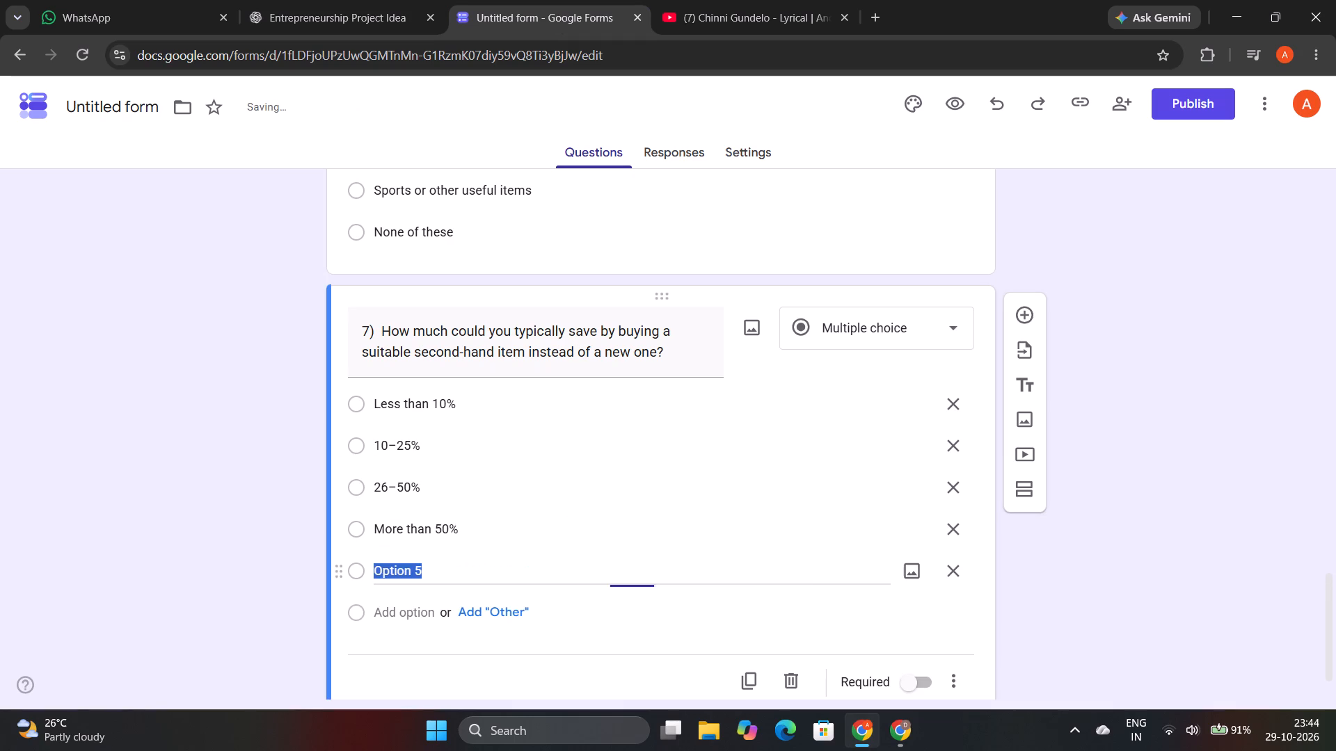
pyautogui.click(368, 20)
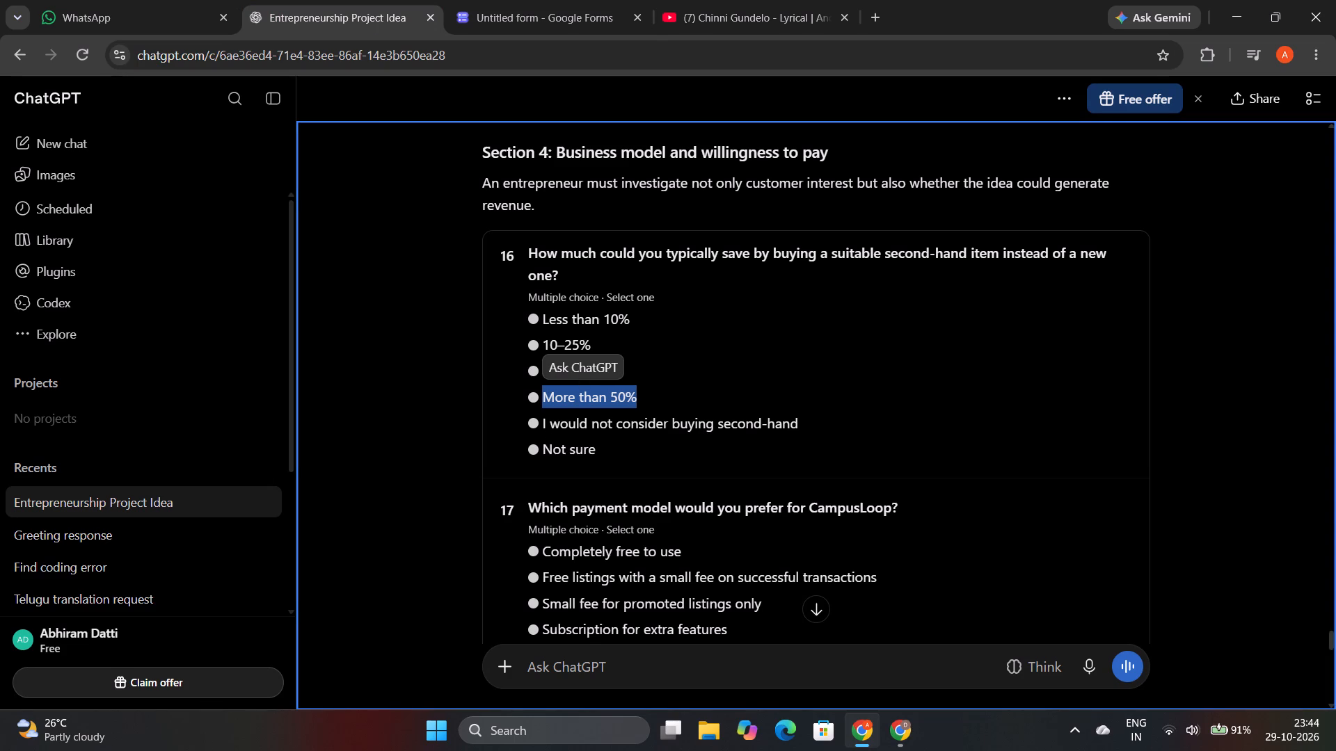
pyautogui.moveTo(542, 421); pyautogui.dragTo(874, 418)
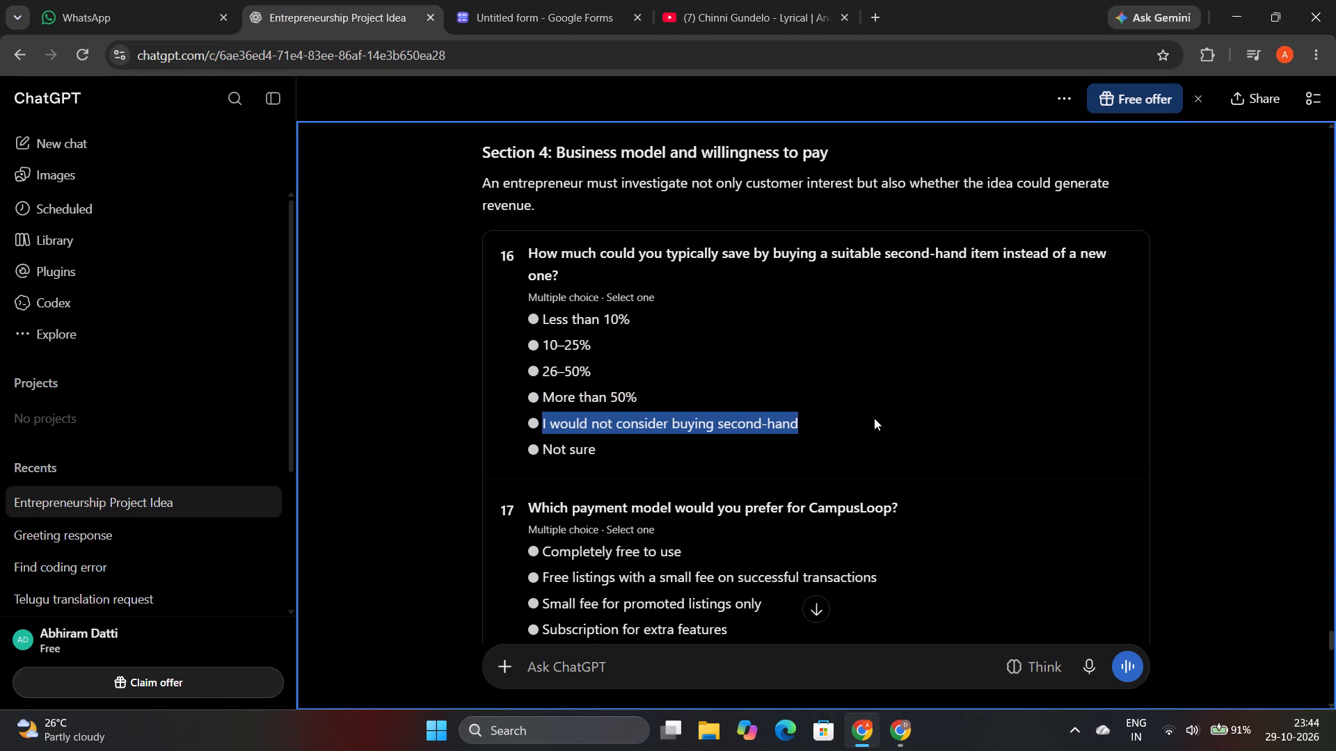
pyautogui.hotkey('ctrl', 'c')
pyautogui.hotkey('ctrl', 'c')
pyautogui.click(598, 12)
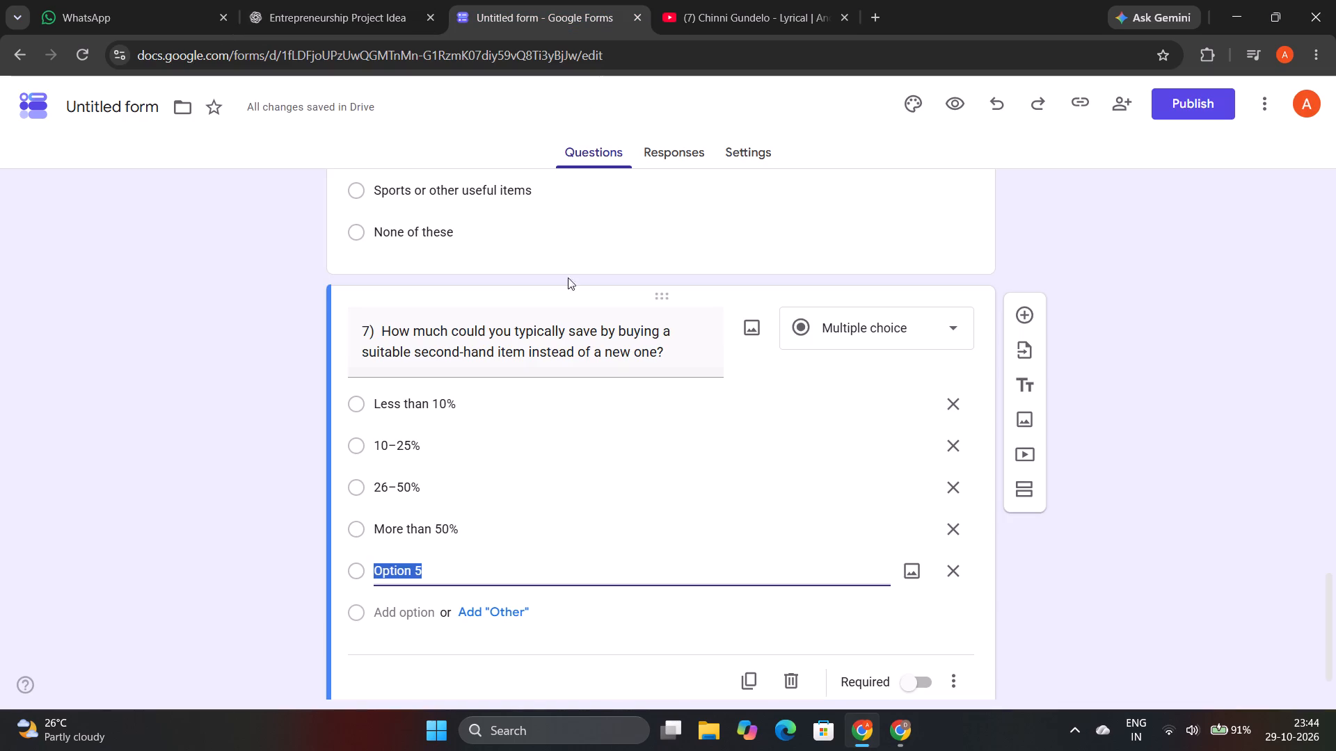
pyautogui.hotkey('ctrl', 'v')
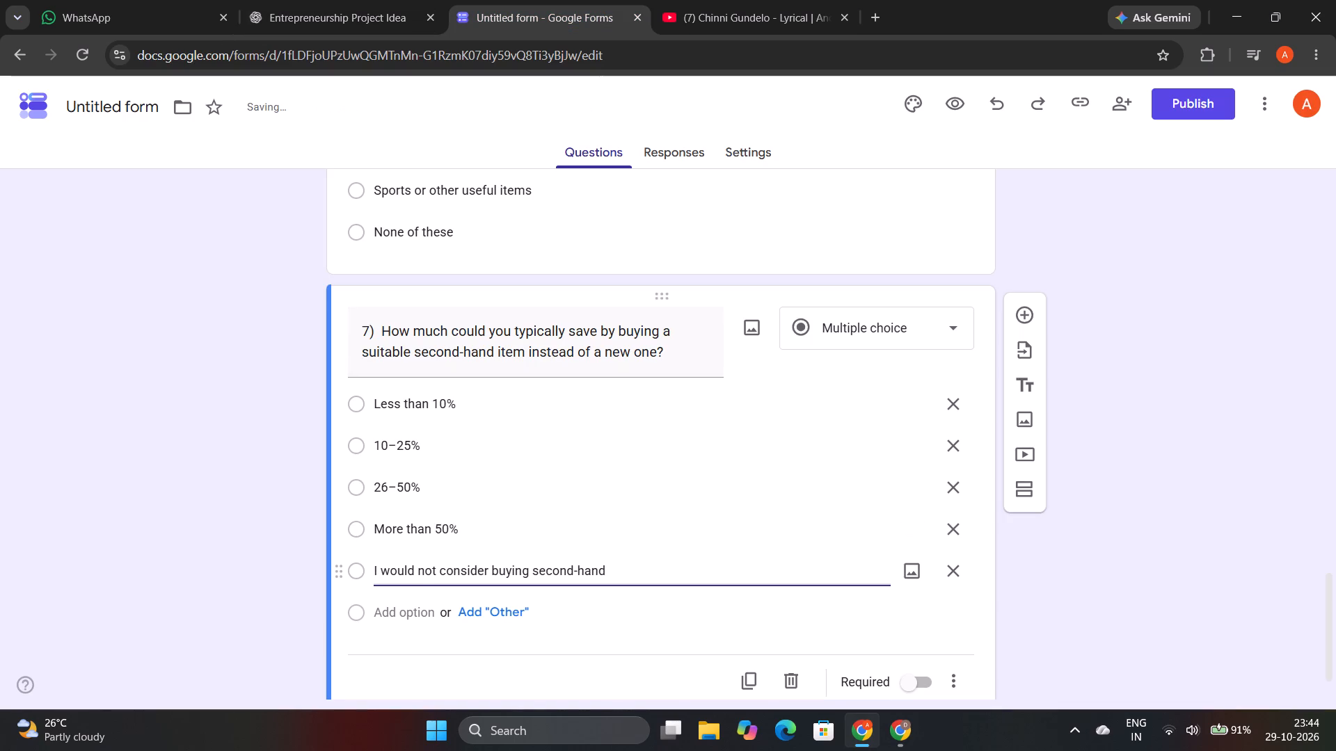
# Add a sixth answer option to question 7 and copy "Not sure" from the ChatGPT questionnaire for it.
pyautogui.click(405, 621)
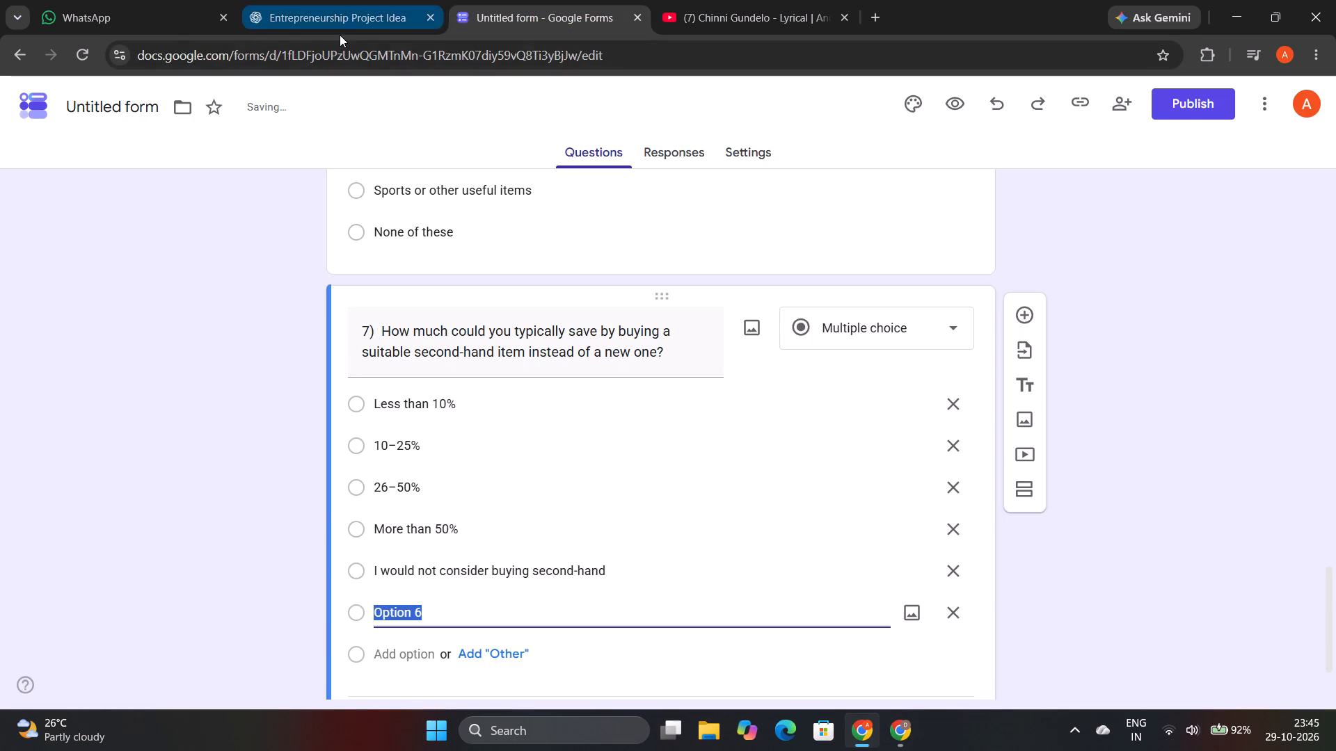
pyautogui.click(340, 34)
pyautogui.moveTo(546, 444); pyautogui.dragTo(605, 448)
pyautogui.hotkey('ctrl', 'c')
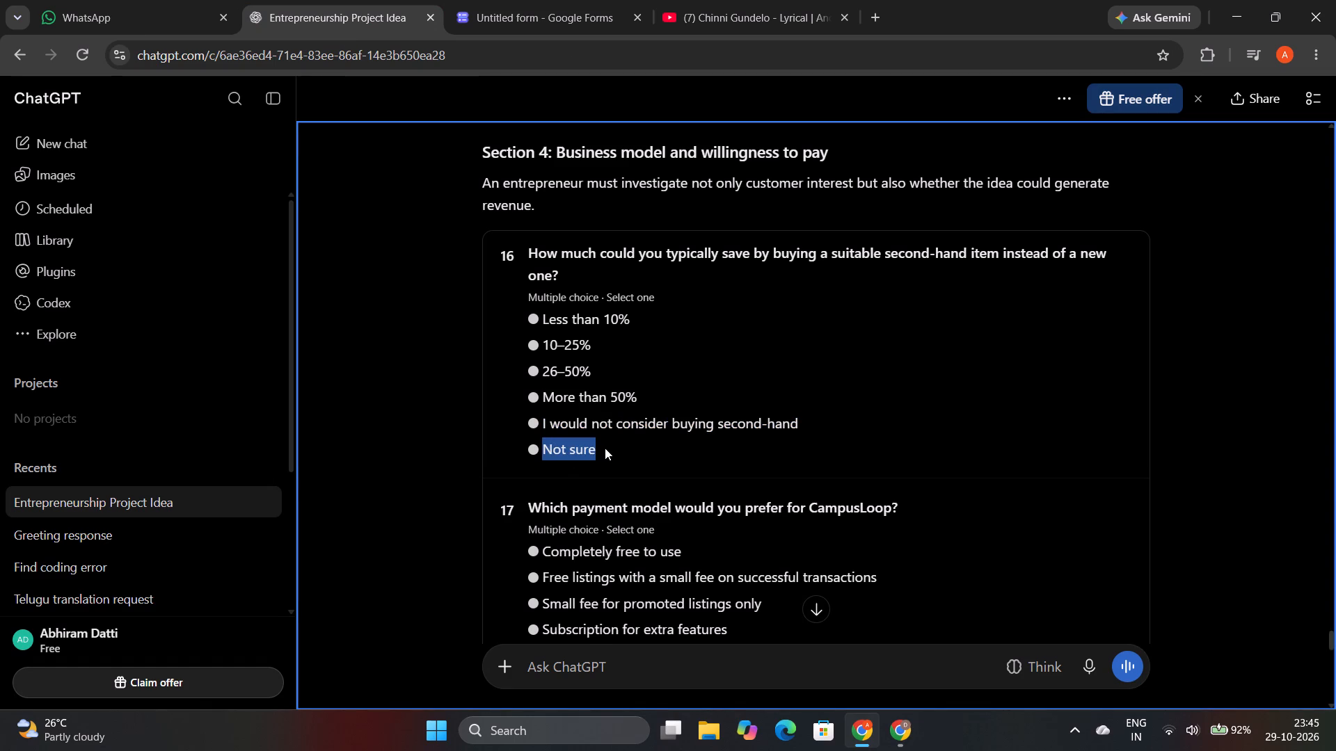
pyautogui.click(541, 10)
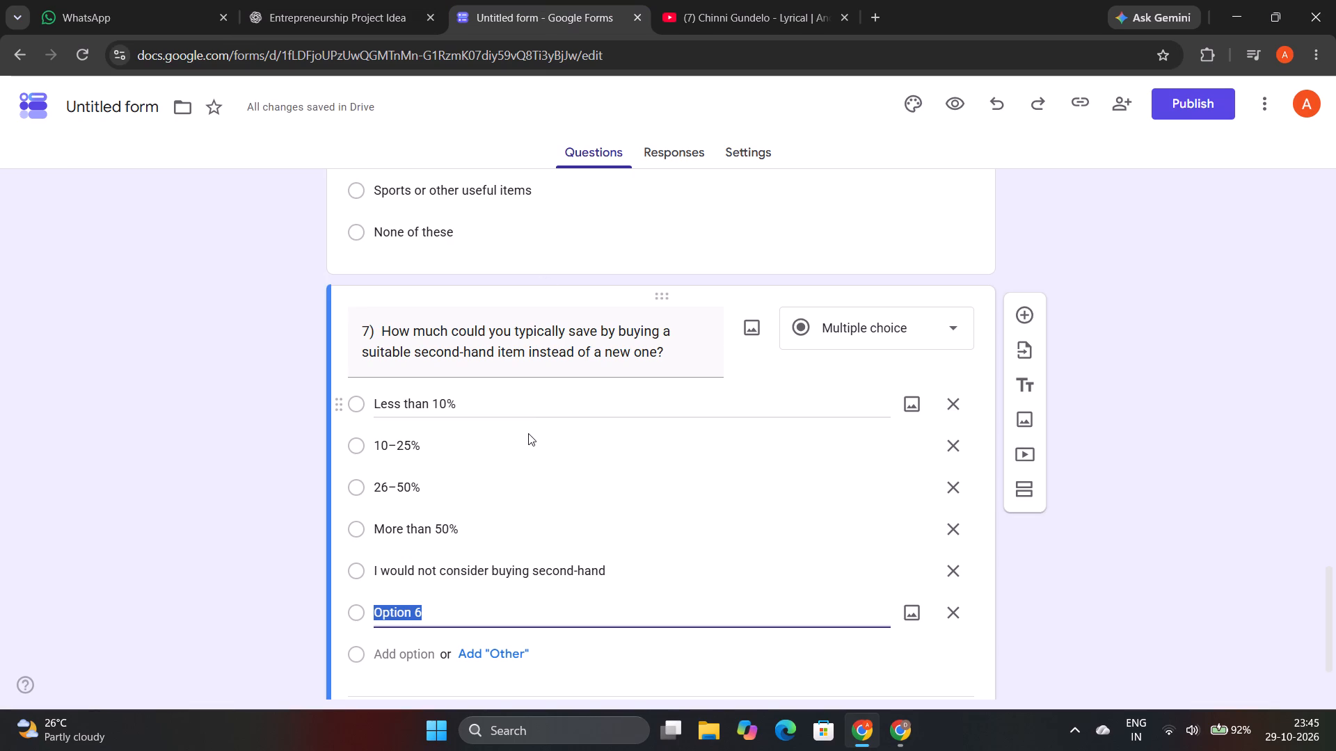
# Fill in the sixth answer option of question 7 with the copied text "Not sure".
pyautogui.hotkey('ctrl', 'v')
# Review the questions and answer options entered so far, from question 7 back up to the form's title.
pyautogui.scroll(-6, 605, 618)
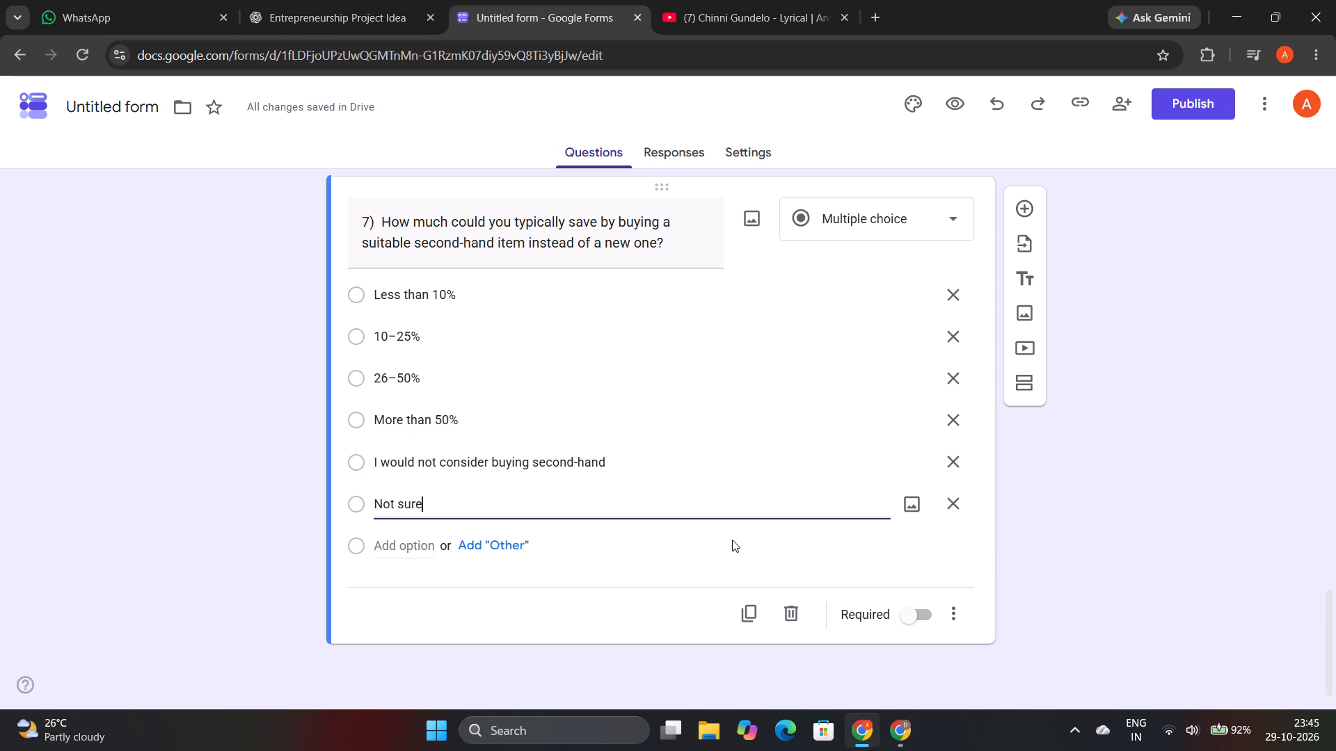
pyautogui.scroll(-4, 732, 540)
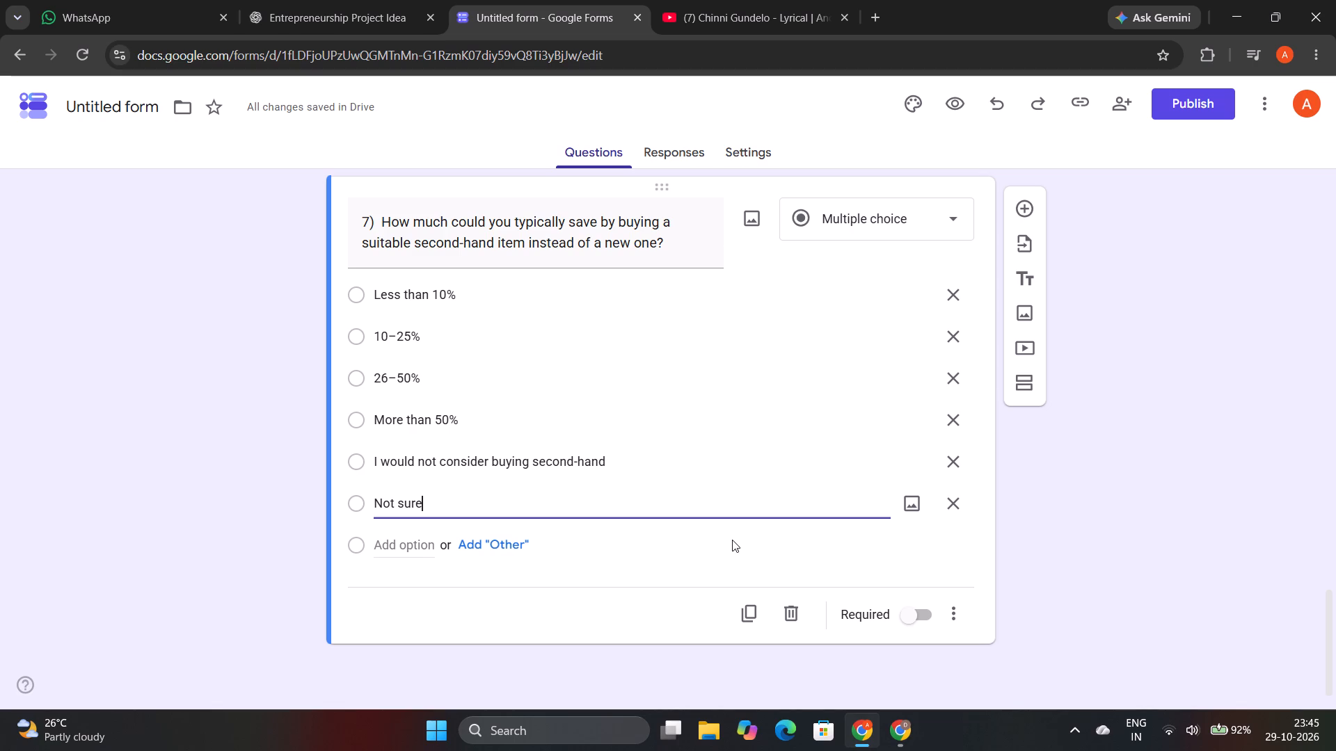
pyautogui.scroll(-2, 774, 531)
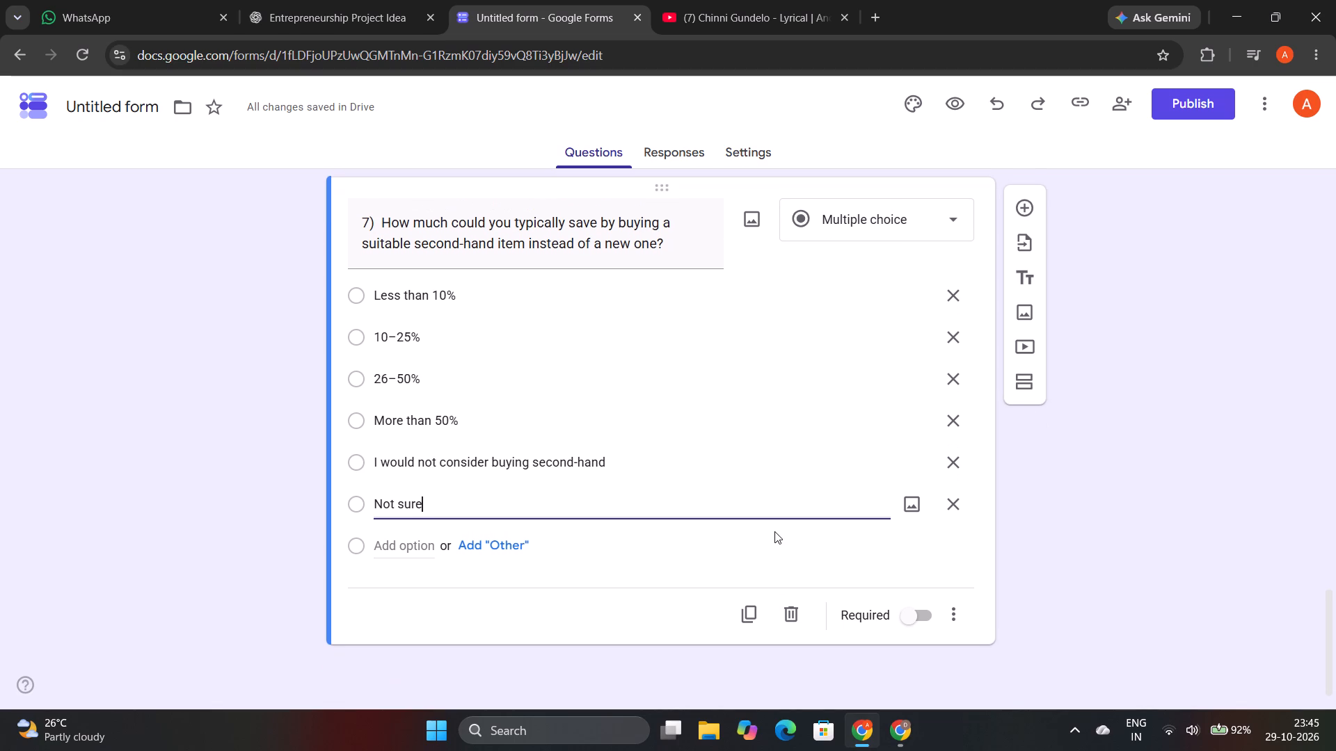
pyautogui.scroll(5, 774, 531)
pyautogui.scroll(-1, 774, 531)
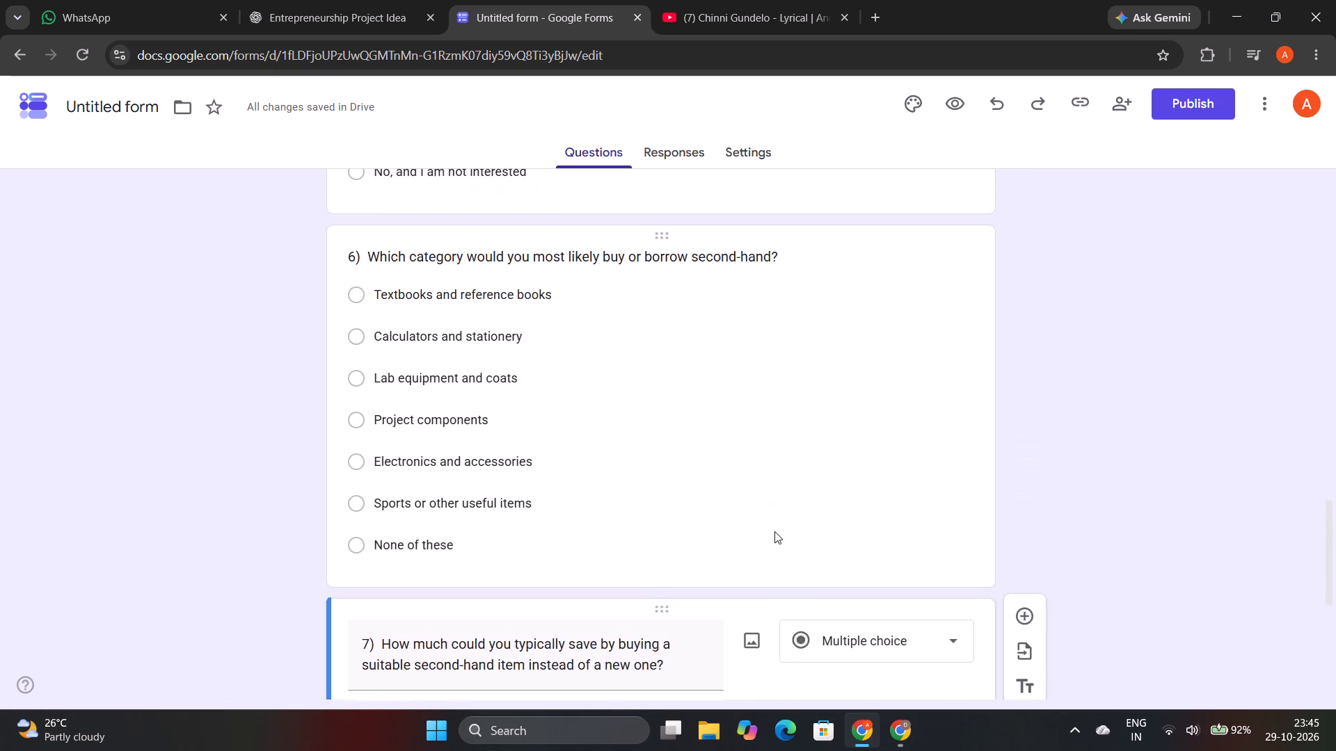
pyautogui.scroll(-1, 774, 531)
pyautogui.scroll(6, 774, 531)
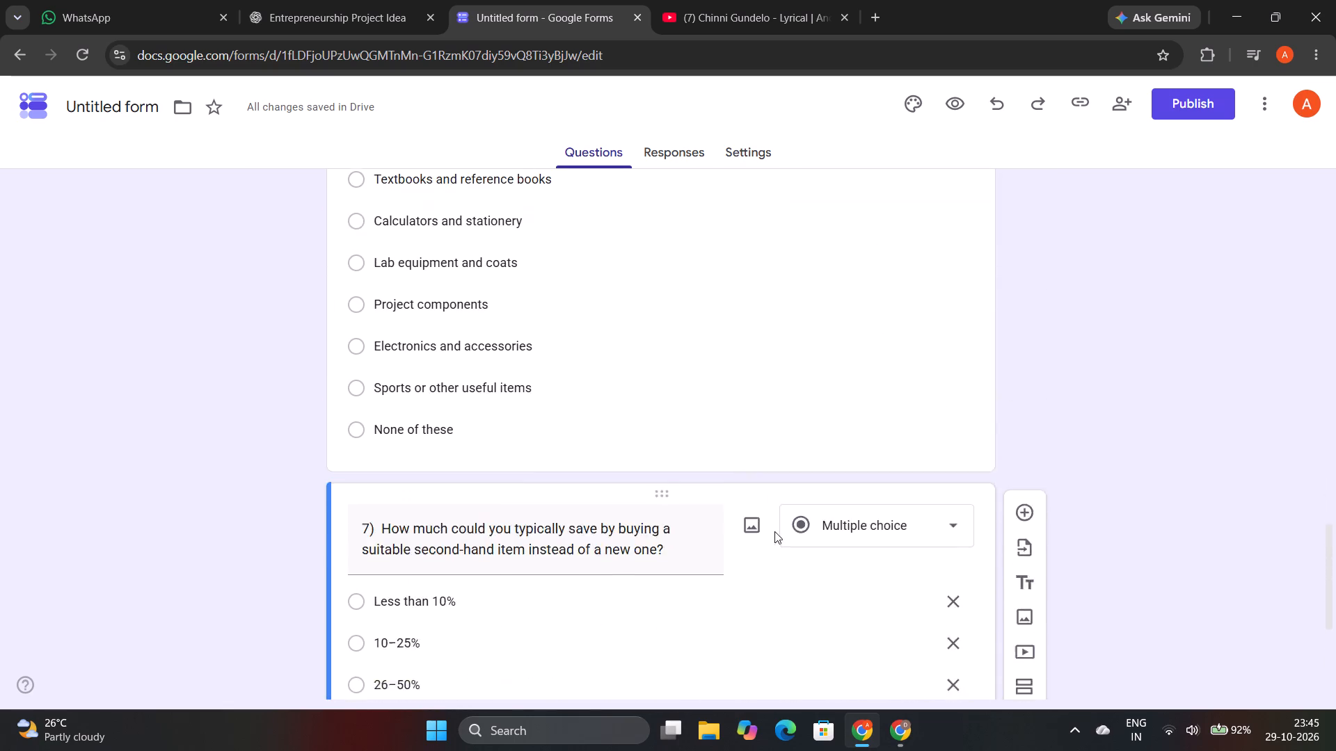
pyautogui.scroll(10, 774, 531)
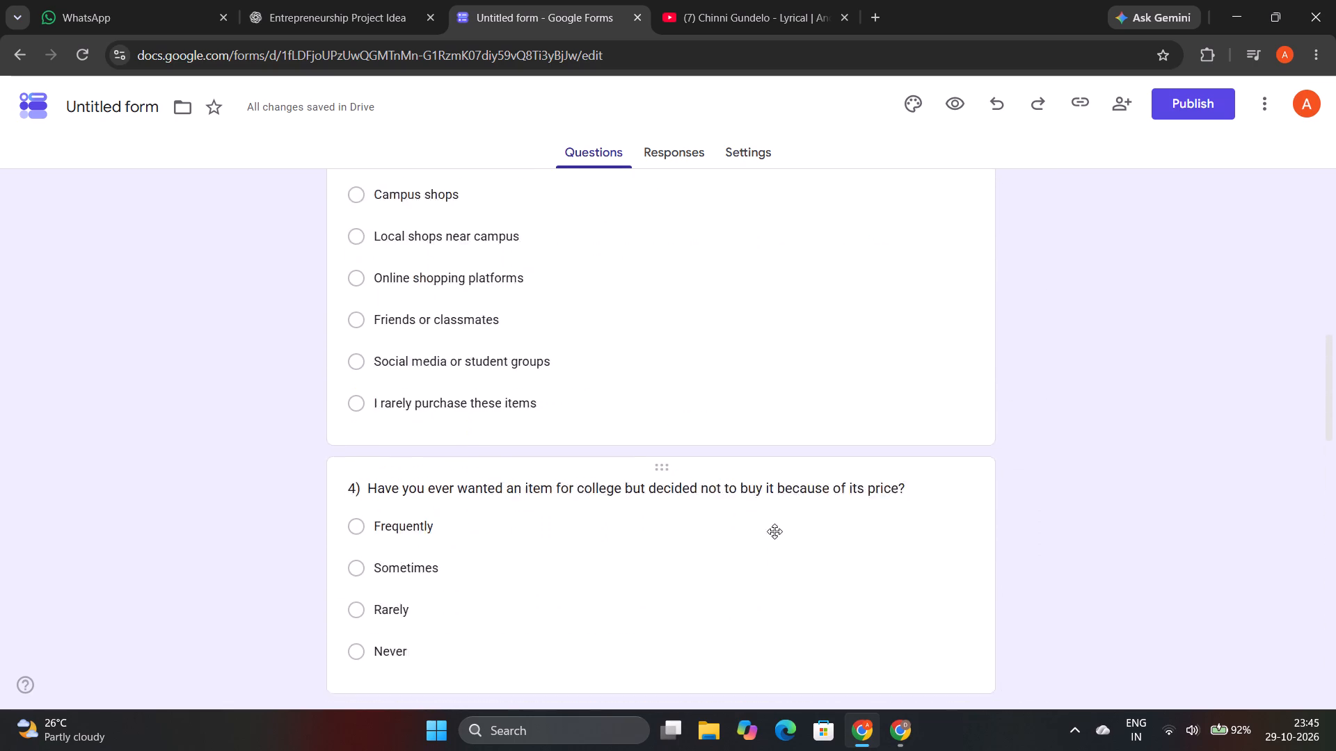
pyautogui.scroll(4, 774, 531)
pyautogui.scroll(-13, 774, 531)
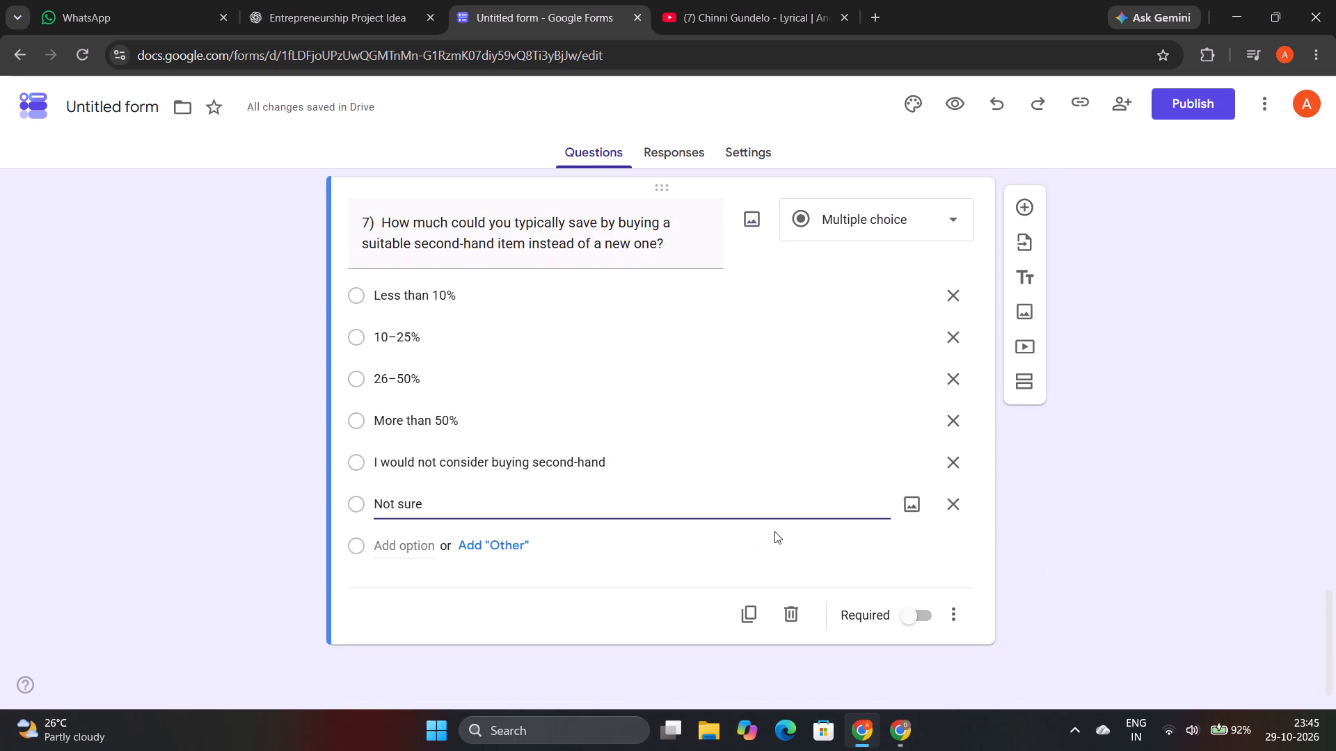
pyautogui.scroll(-2, 774, 531)
pyautogui.scroll(7, 774, 531)
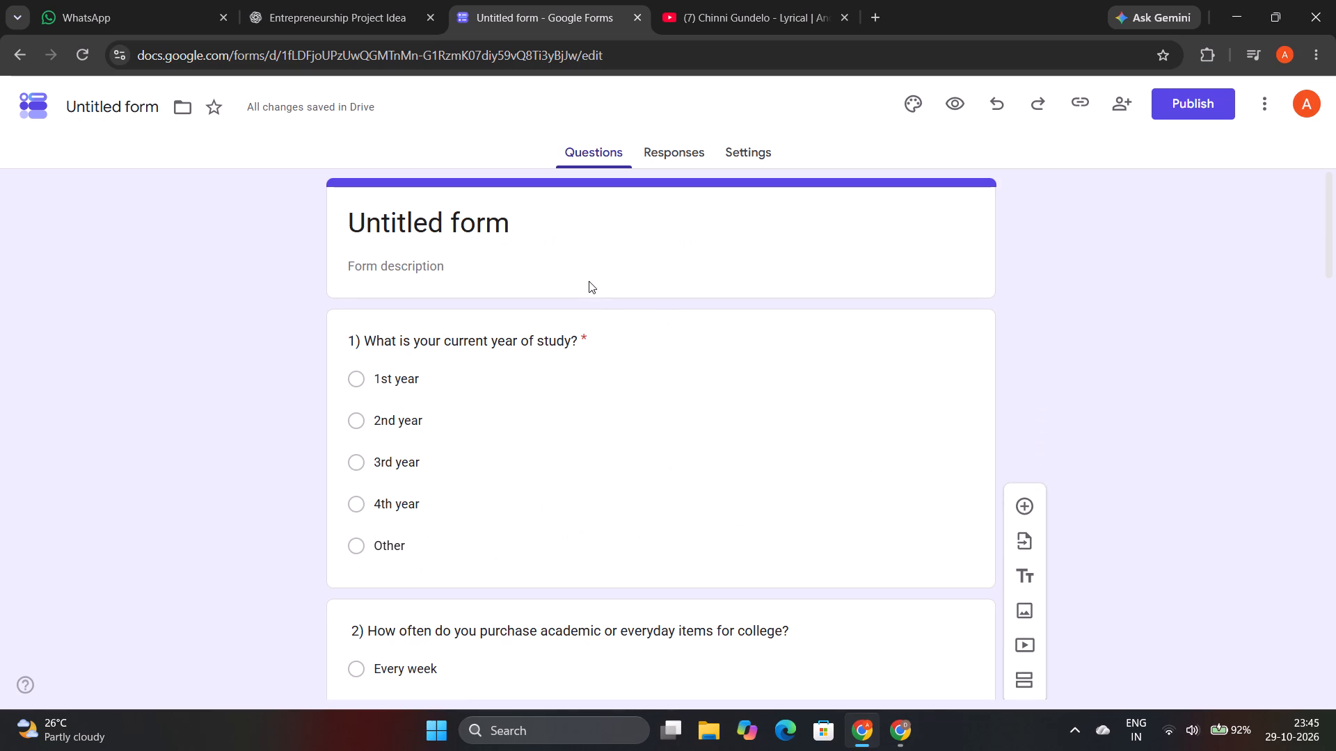
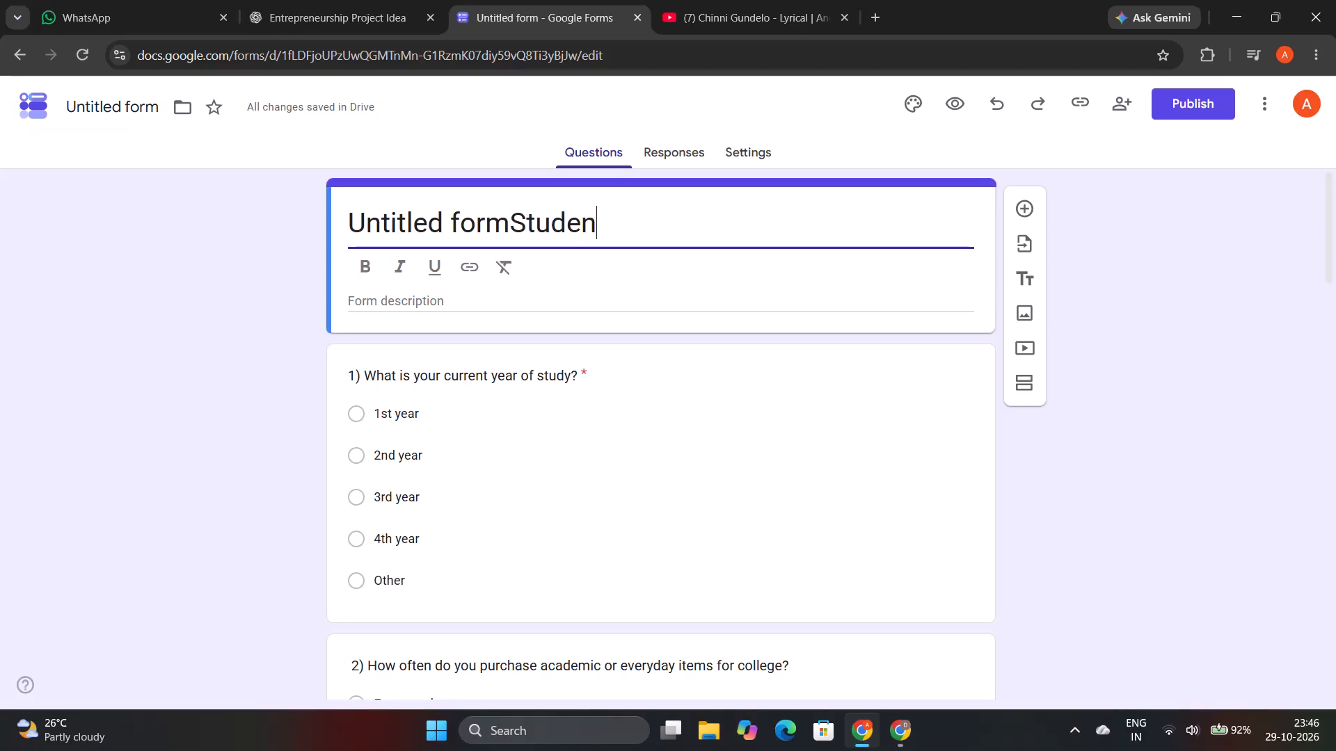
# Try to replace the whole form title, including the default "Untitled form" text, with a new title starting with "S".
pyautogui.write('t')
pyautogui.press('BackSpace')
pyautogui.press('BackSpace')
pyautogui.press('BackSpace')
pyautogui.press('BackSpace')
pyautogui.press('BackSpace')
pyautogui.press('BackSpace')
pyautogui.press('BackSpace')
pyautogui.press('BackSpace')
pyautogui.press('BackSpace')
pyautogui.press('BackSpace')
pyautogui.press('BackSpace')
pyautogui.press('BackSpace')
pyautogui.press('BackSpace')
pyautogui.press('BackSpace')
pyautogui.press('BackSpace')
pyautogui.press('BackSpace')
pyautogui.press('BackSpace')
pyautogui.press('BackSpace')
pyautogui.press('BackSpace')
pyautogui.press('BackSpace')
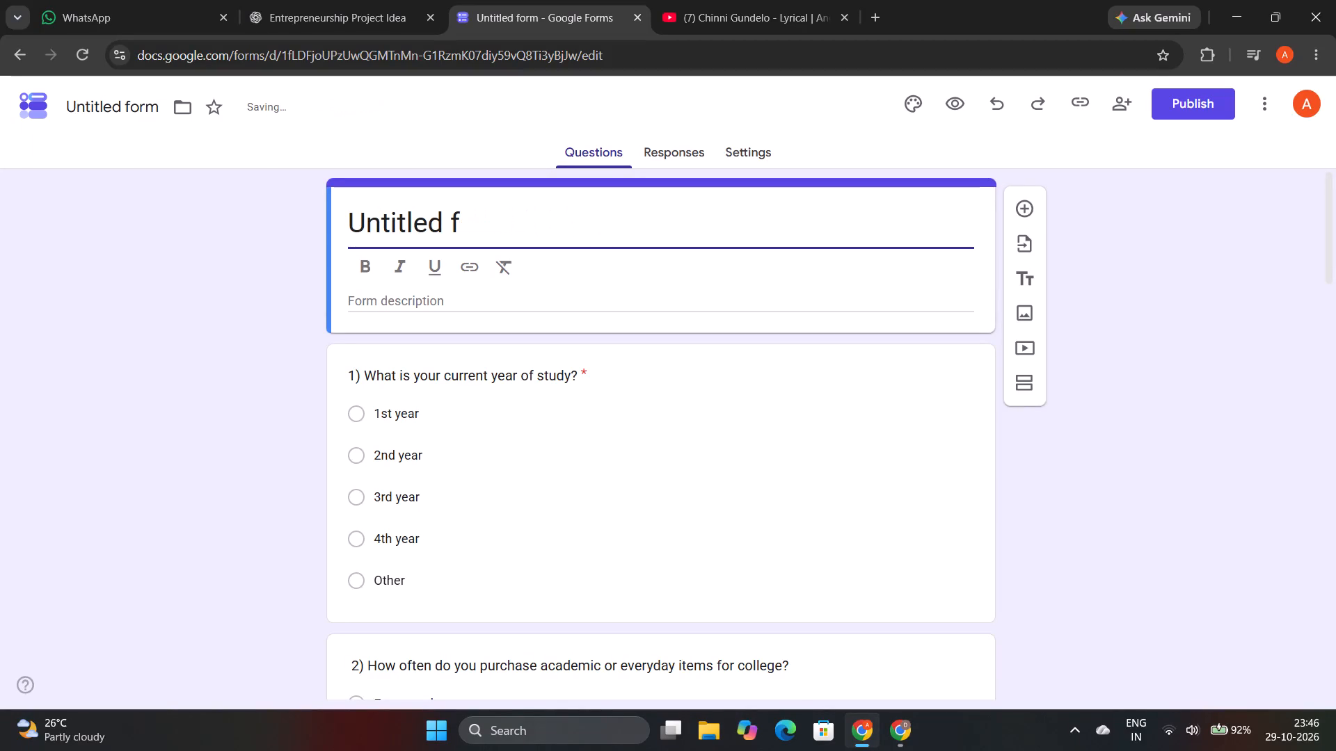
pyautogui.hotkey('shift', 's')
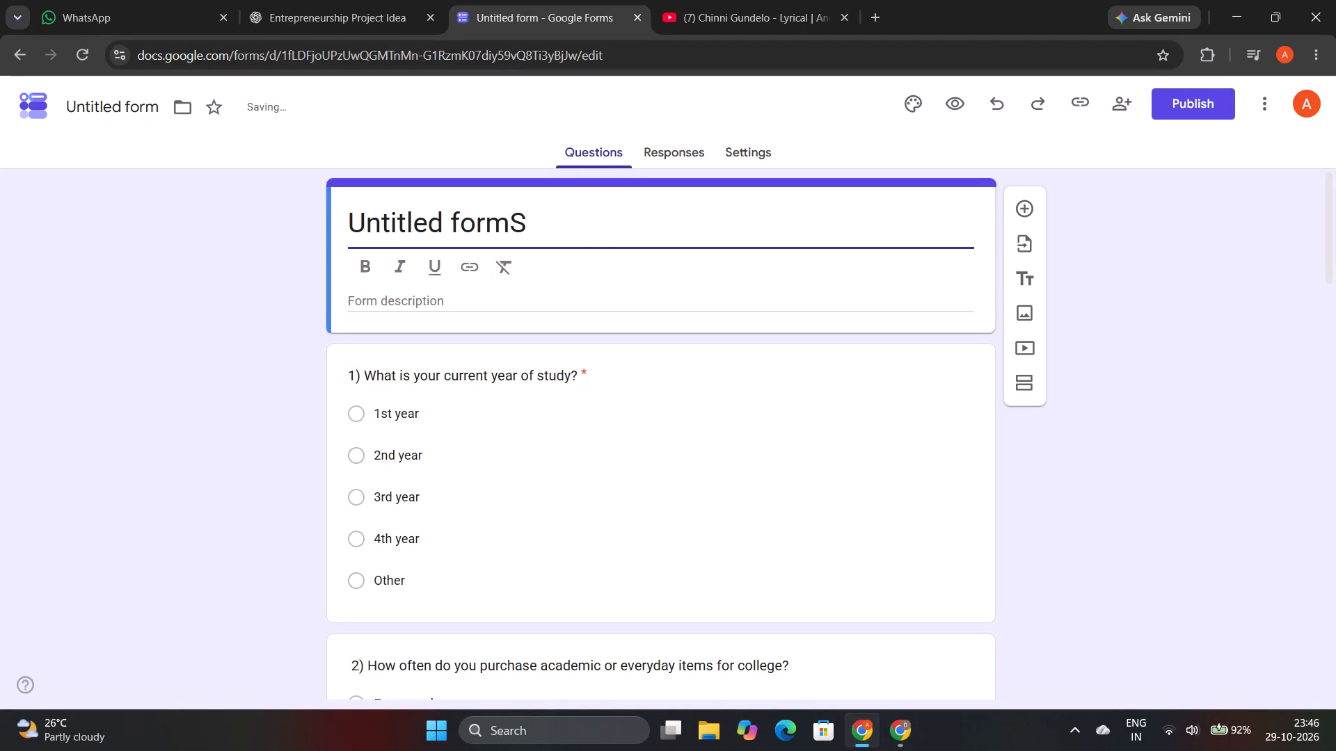
# Clear the form title text again to replace the default "Untitled form" with a title beginning with "Stude".
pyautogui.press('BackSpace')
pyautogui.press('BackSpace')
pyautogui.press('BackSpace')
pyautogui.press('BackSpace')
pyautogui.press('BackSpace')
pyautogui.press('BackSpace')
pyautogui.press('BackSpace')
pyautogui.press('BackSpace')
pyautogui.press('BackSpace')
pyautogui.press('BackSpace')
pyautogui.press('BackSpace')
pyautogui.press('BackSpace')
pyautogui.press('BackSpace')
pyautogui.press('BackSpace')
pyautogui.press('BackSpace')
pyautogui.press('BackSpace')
# Replace the form title with "Student perception".
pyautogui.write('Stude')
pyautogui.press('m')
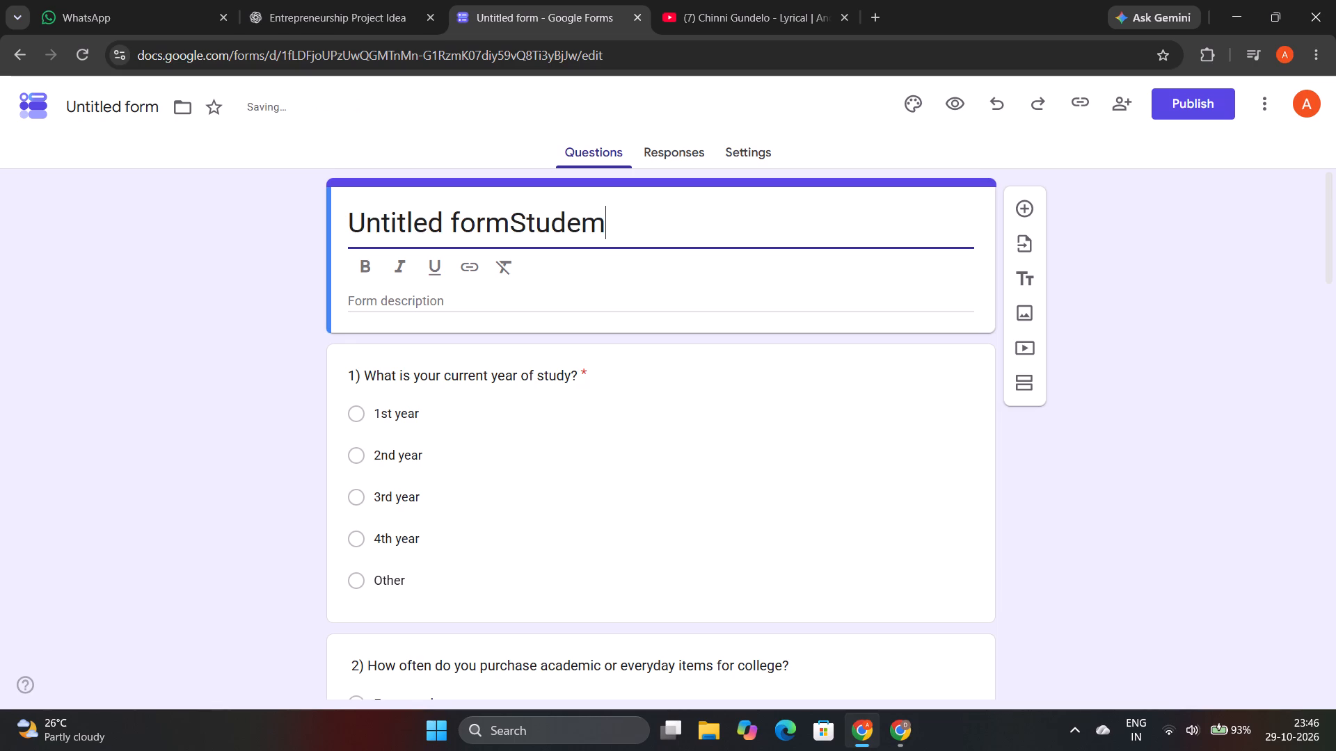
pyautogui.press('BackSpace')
pyautogui.write('nt')
pyautogui.press('Left')
pyautogui.press('Left')
pyautogui.press('Left')
pyautogui.press('Left')
pyautogui.press('Left')
pyautogui.press('Left')
pyautogui.press('Left')
pyautogui.press('BackSpace')
pyautogui.press('BackSpace')
pyautogui.press('BackSpace')
pyautogui.press('BackSpace')
pyautogui.press('BackSpace')
pyautogui.press('BackSpace')
pyautogui.press('BackSpace')
pyautogui.press('BackSpace')
pyautogui.press('BackSpace')
pyautogui.press('BackSpace')
pyautogui.press('BackSpace')
pyautogui.press('BackSpace')
pyautogui.press('BackSpace')
pyautogui.press('BackSpace')
pyautogui.press('BackSpace')
pyautogui.press('BackSpace')
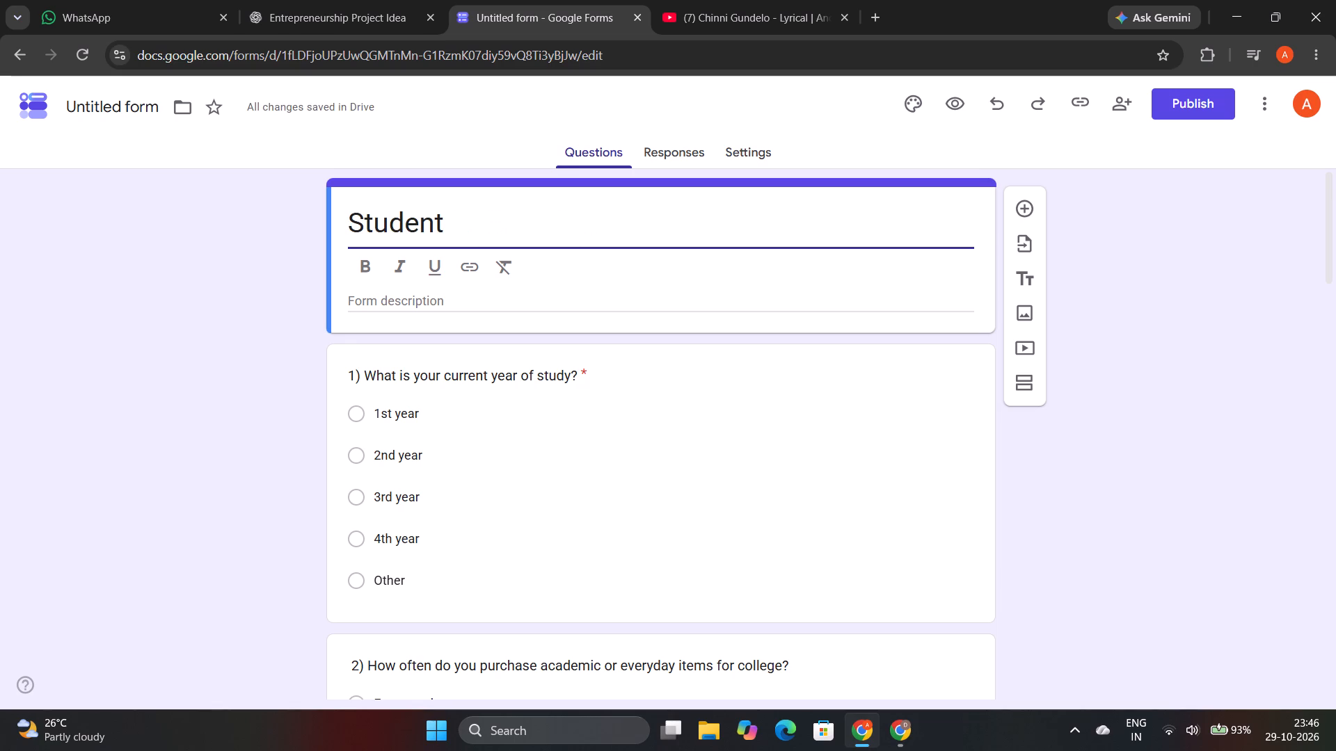
pyautogui.press('End')
pyautogui.press('space')
pyautogui.write('per')
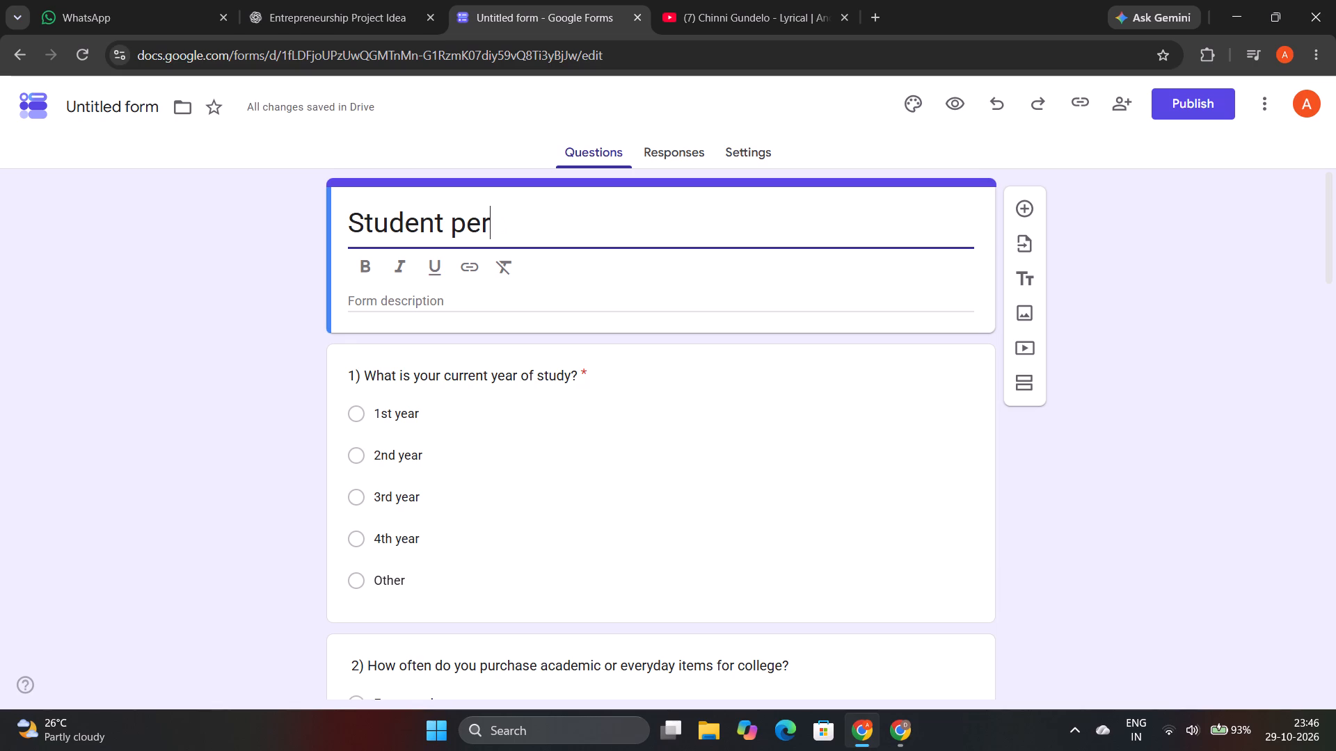
pyautogui.write('ception')
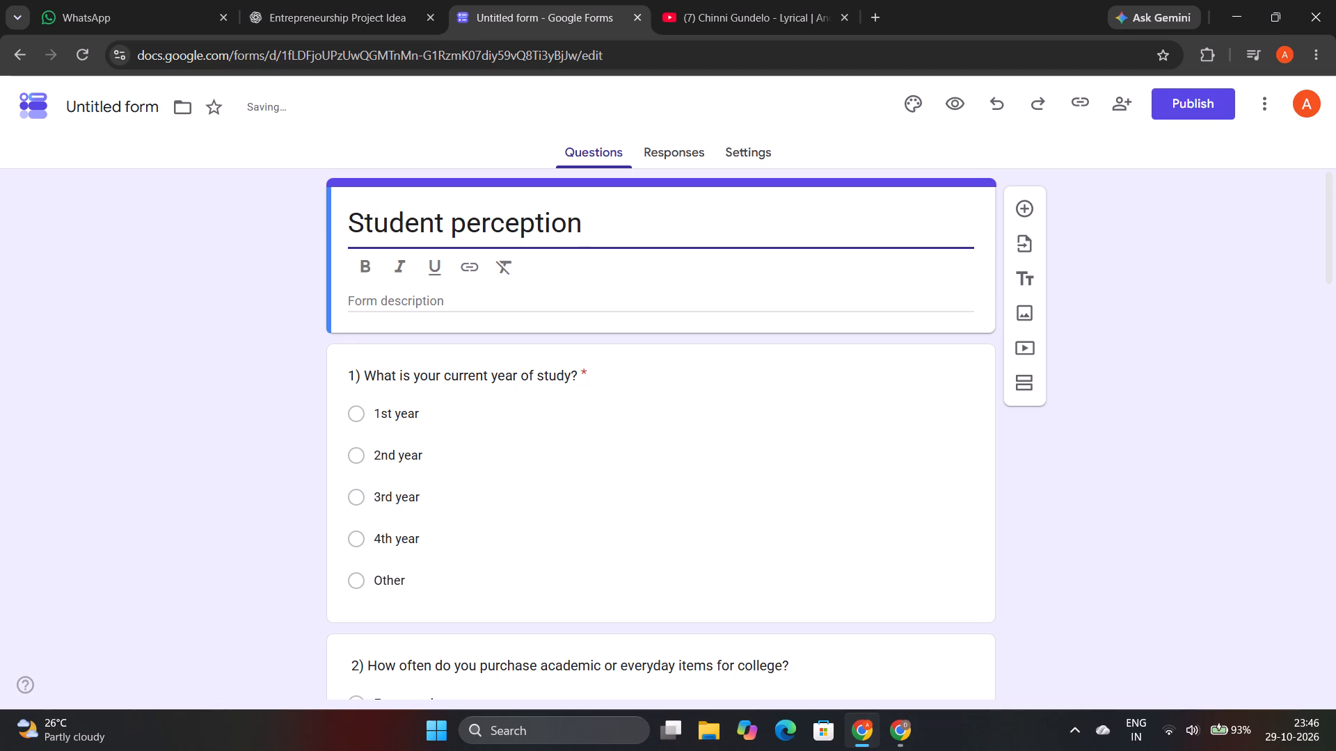
pyautogui.click(424, 297)
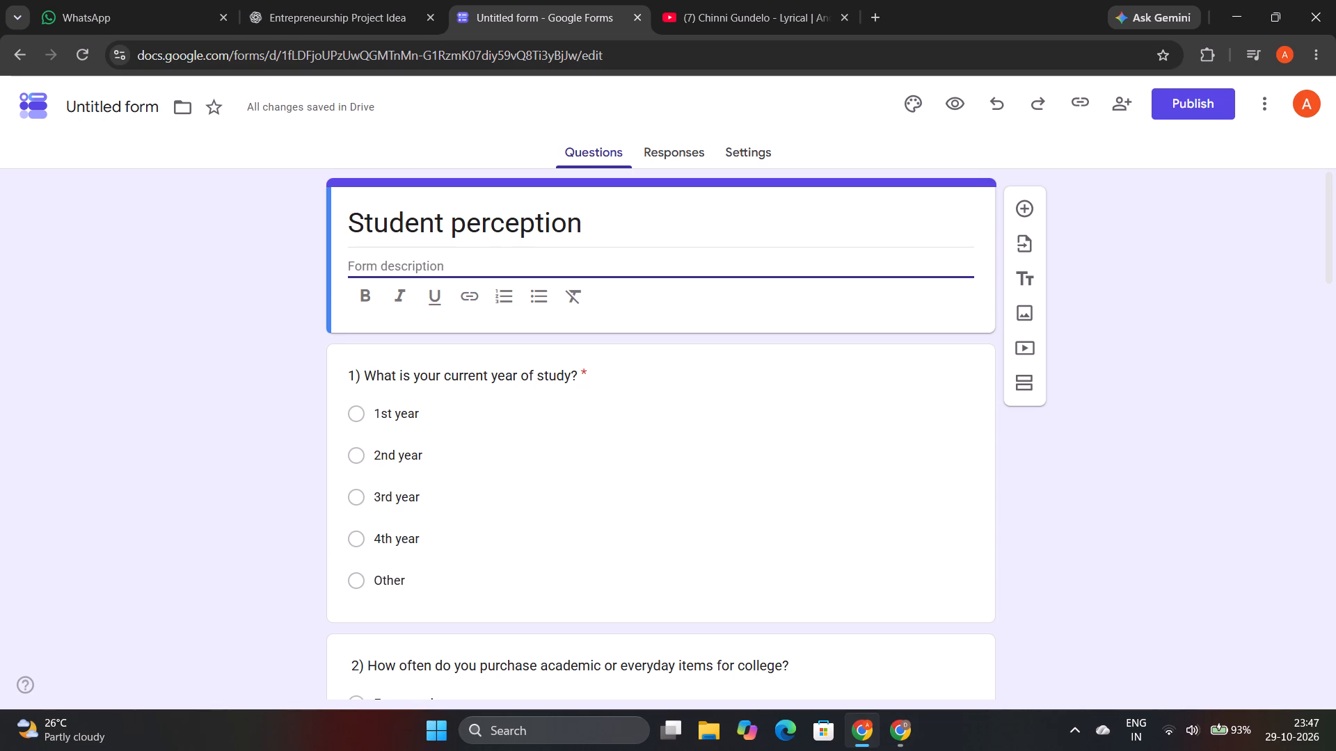
# Make question 2, about how often students purchase academic or everyday items, required.
pyautogui.scroll(-8, 421, 268)
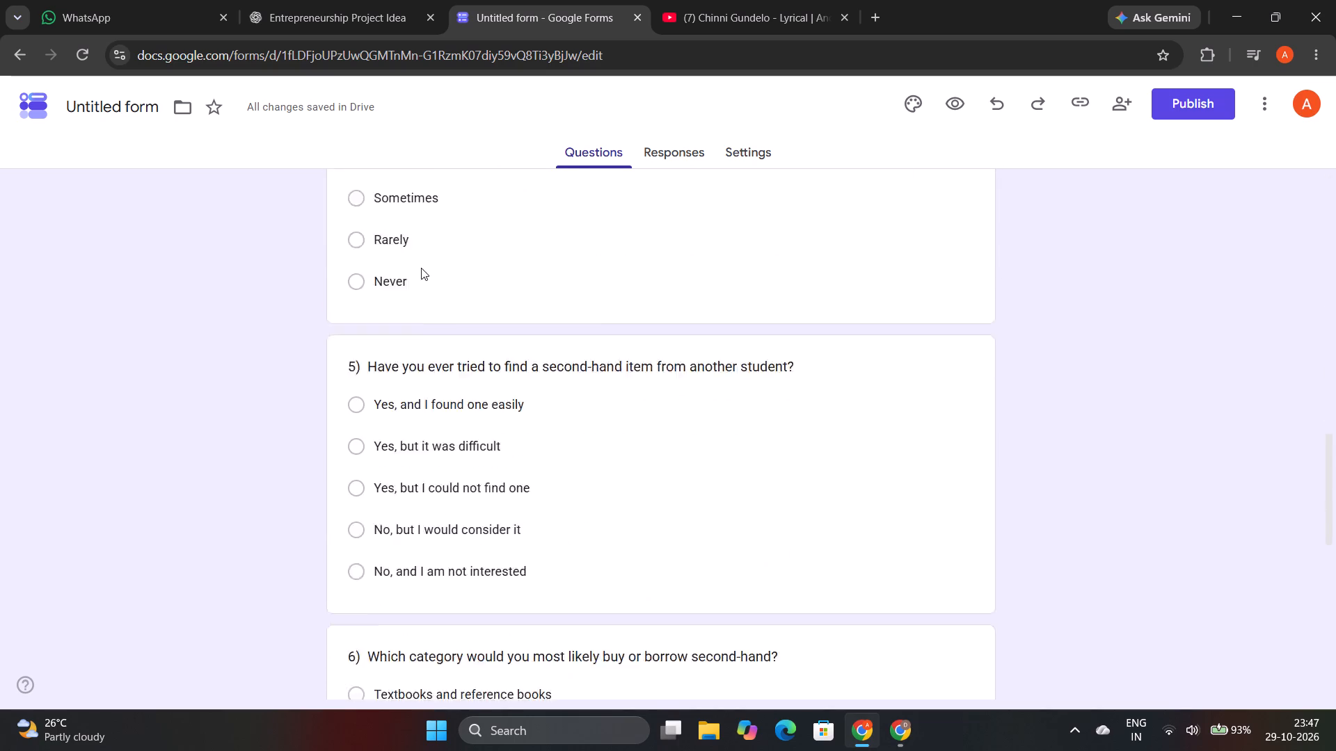
pyautogui.scroll(8, 421, 268)
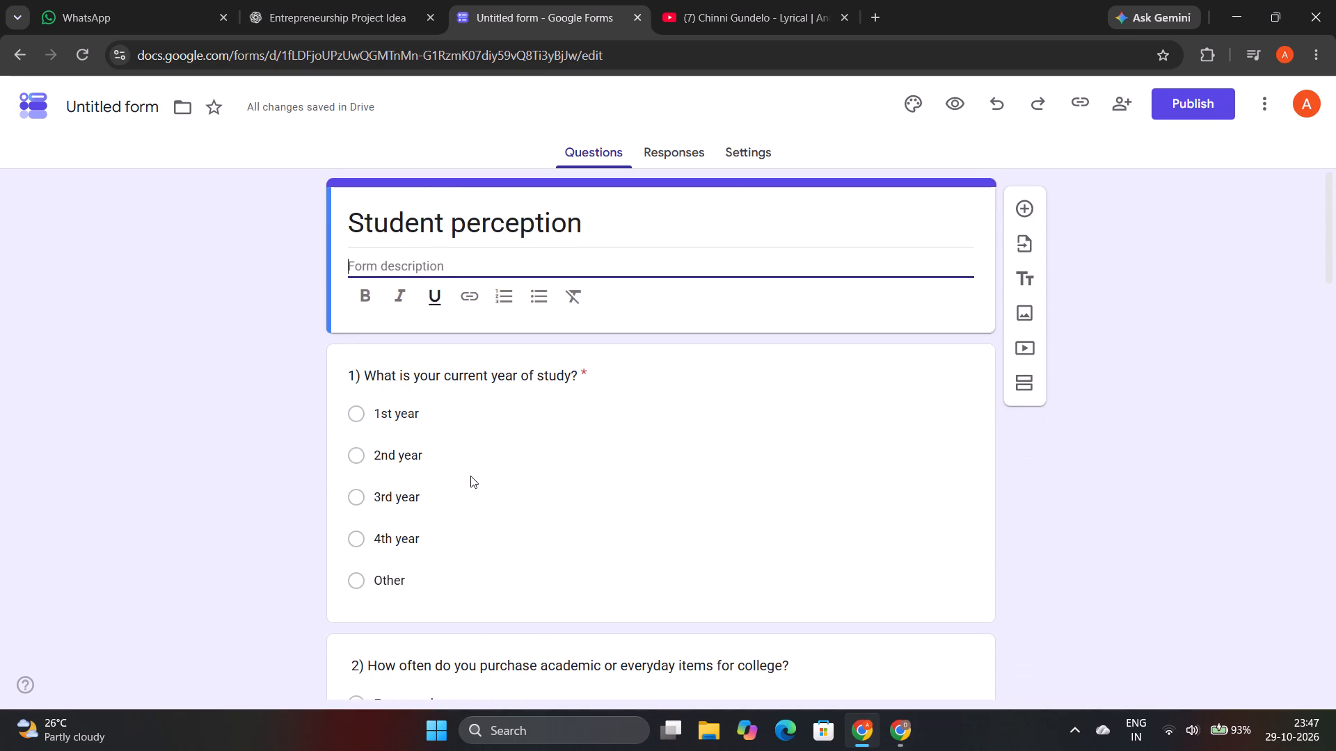
pyautogui.scroll(-3, 470, 473)
pyautogui.click(502, 497)
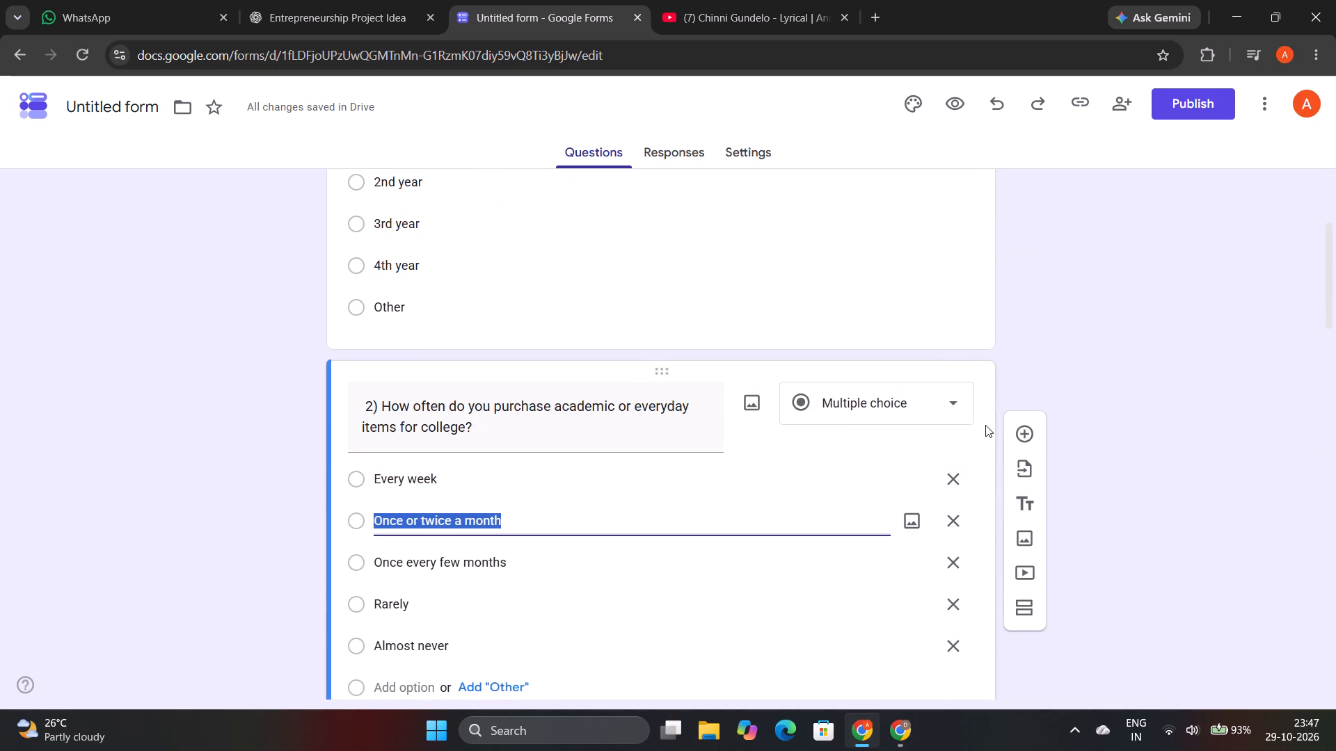
pyautogui.scroll(-1, 765, 558)
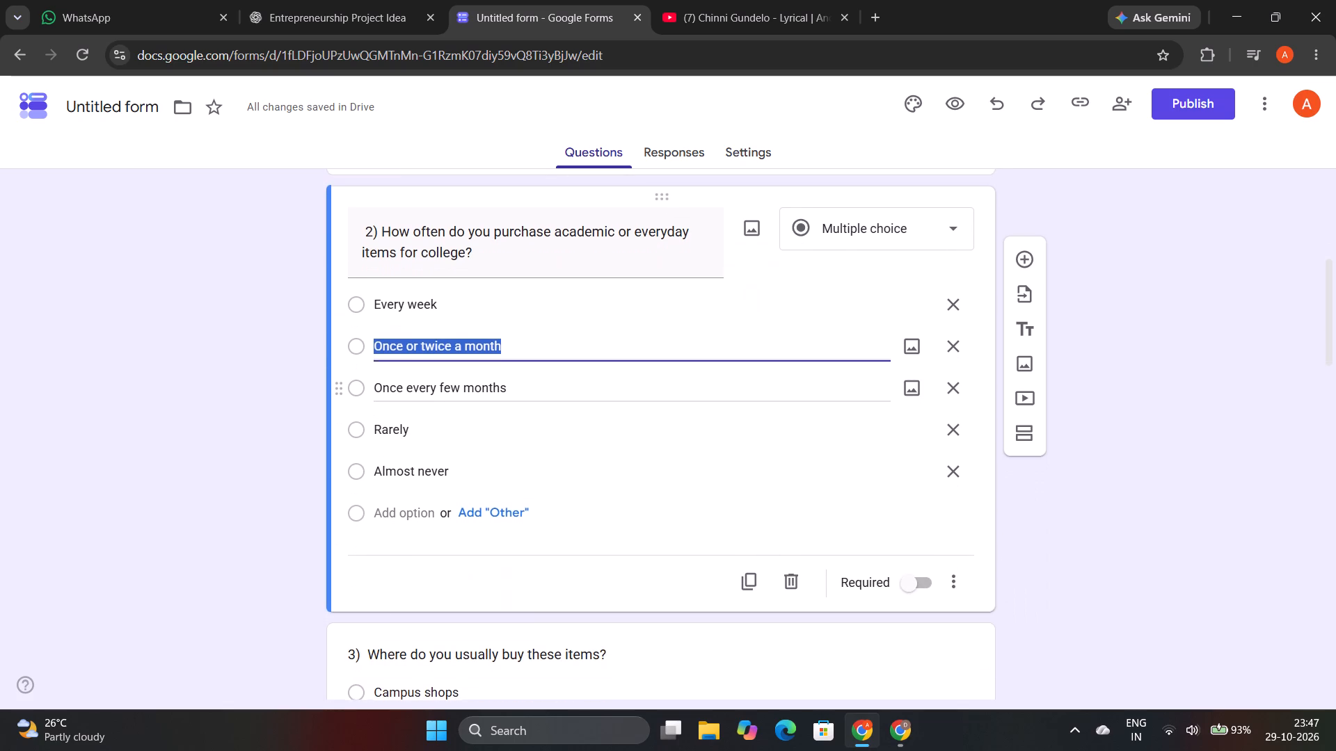
pyautogui.scroll(-1, 765, 558)
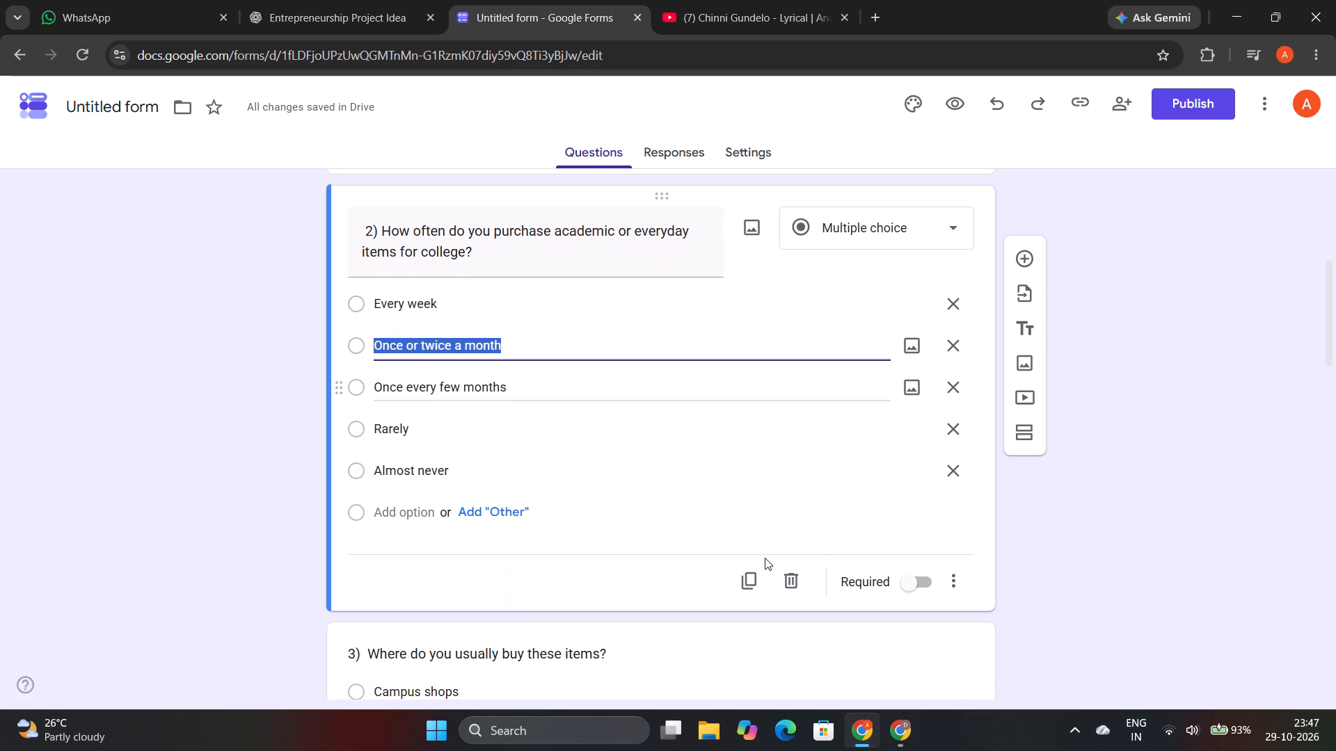
pyautogui.click(898, 585)
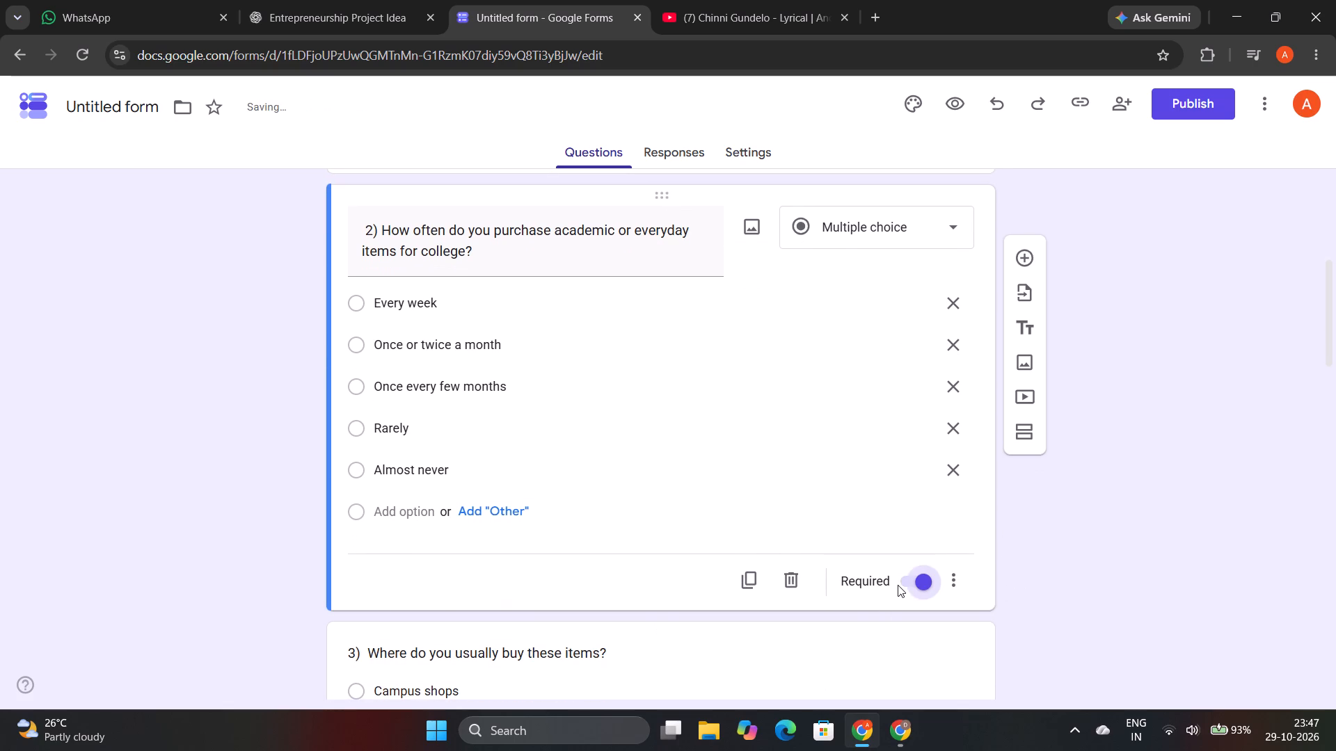
# Make question 3, about where students usually buy these items, required.
pyautogui.scroll(-3, 873, 590)
pyautogui.click(728, 524)
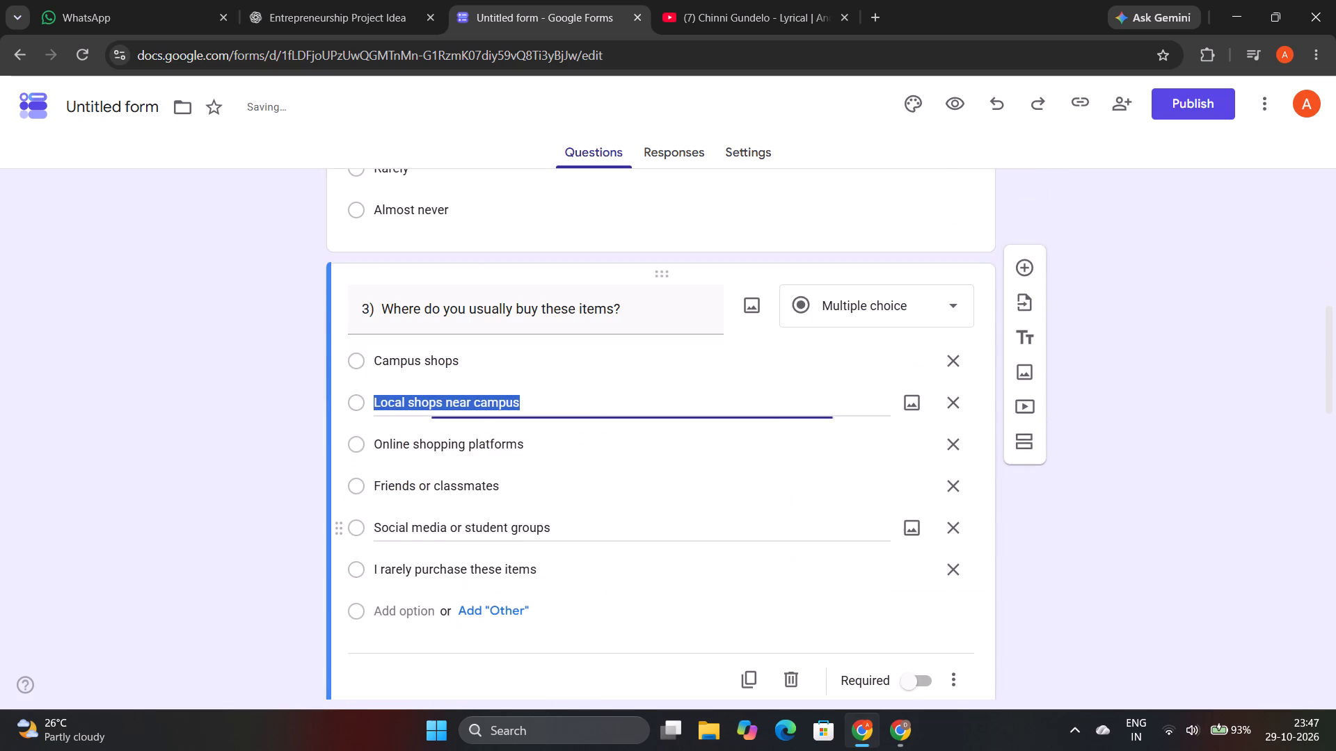
pyautogui.click(916, 680)
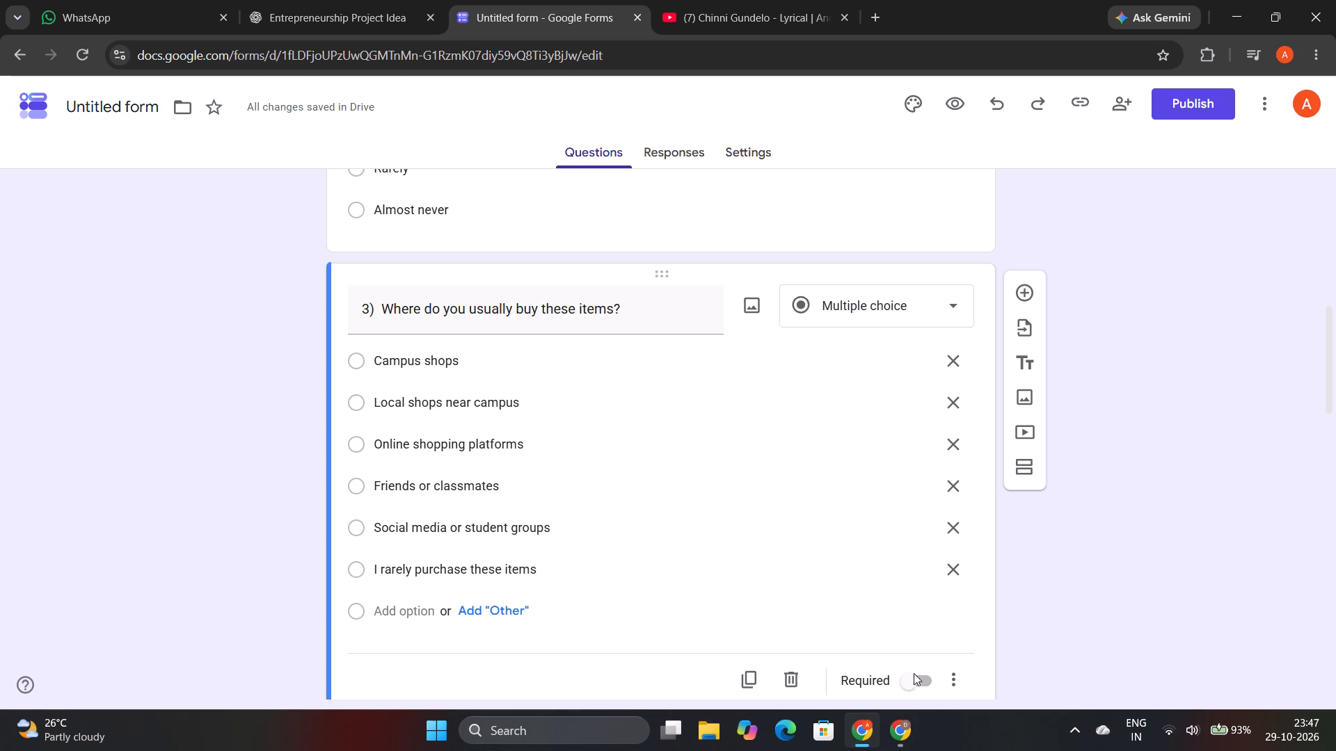
pyautogui.click(916, 679)
pyautogui.click(911, 681)
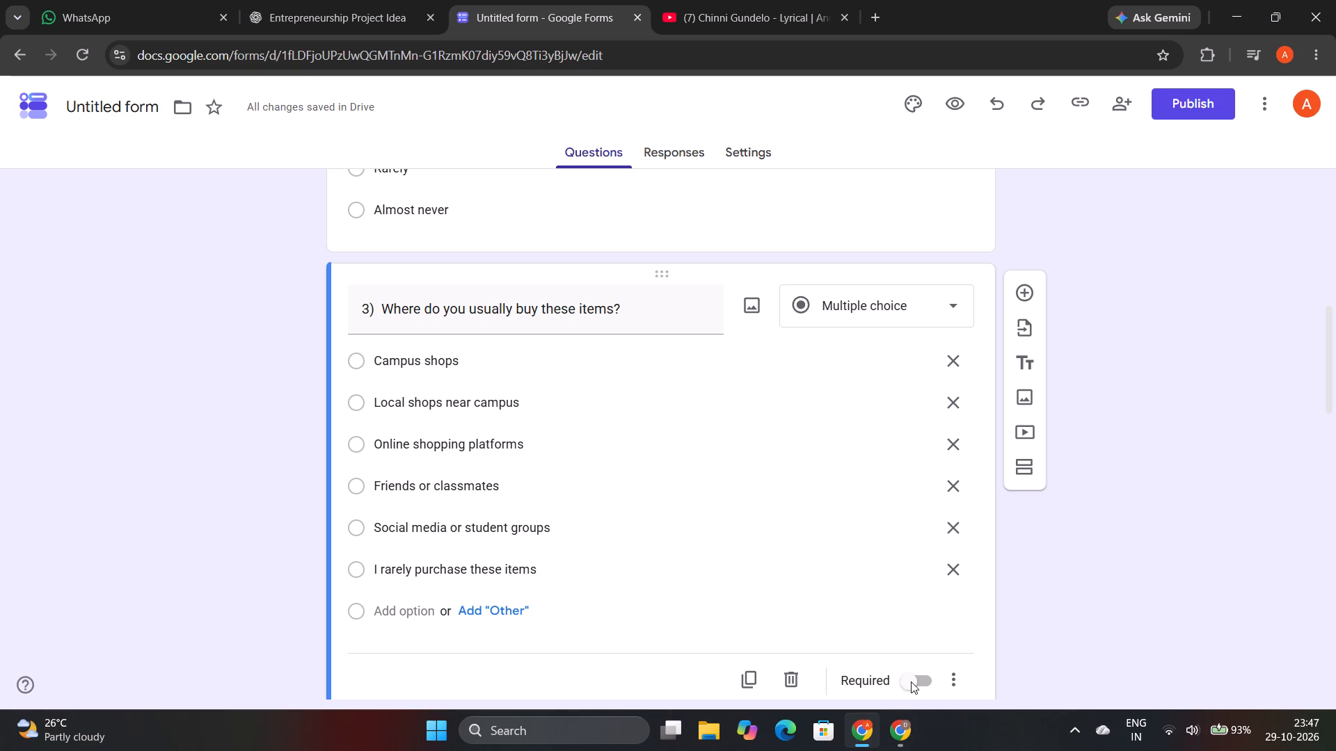
pyautogui.click(911, 681)
pyautogui.click(701, 426)
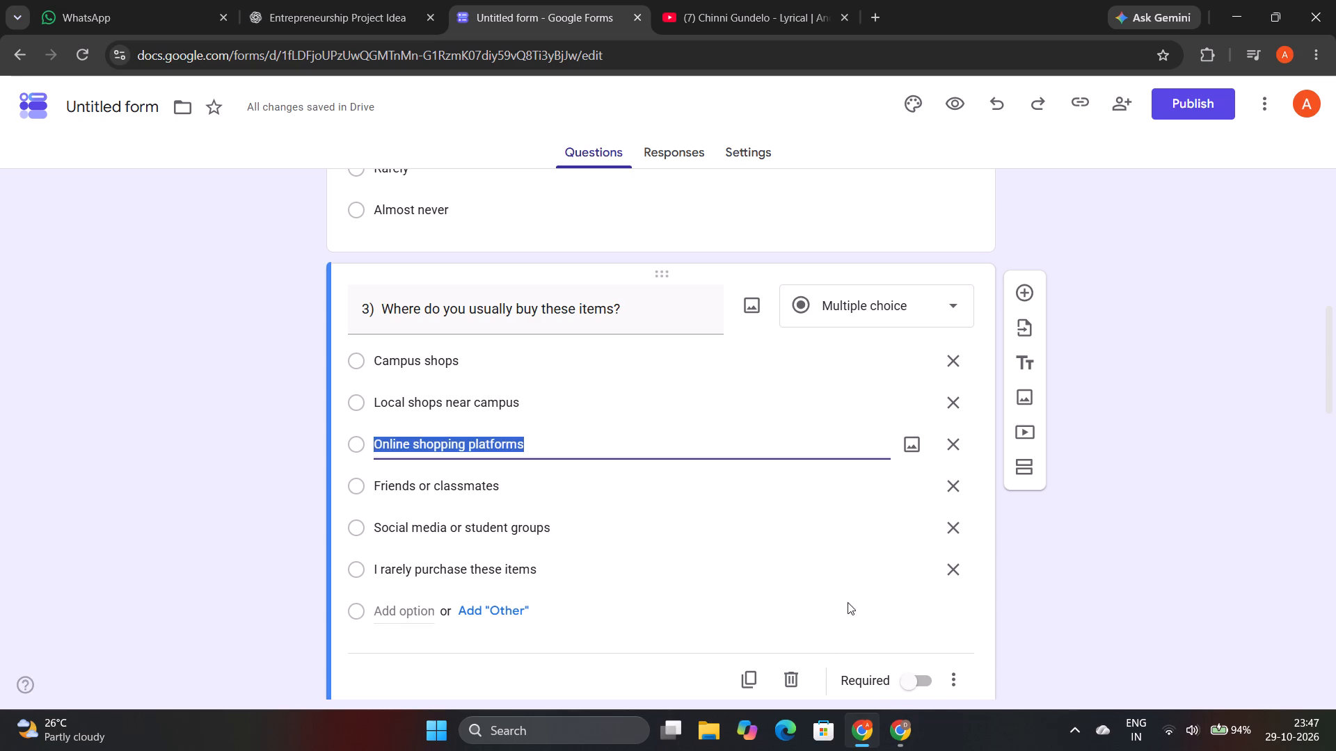
pyautogui.click(918, 686)
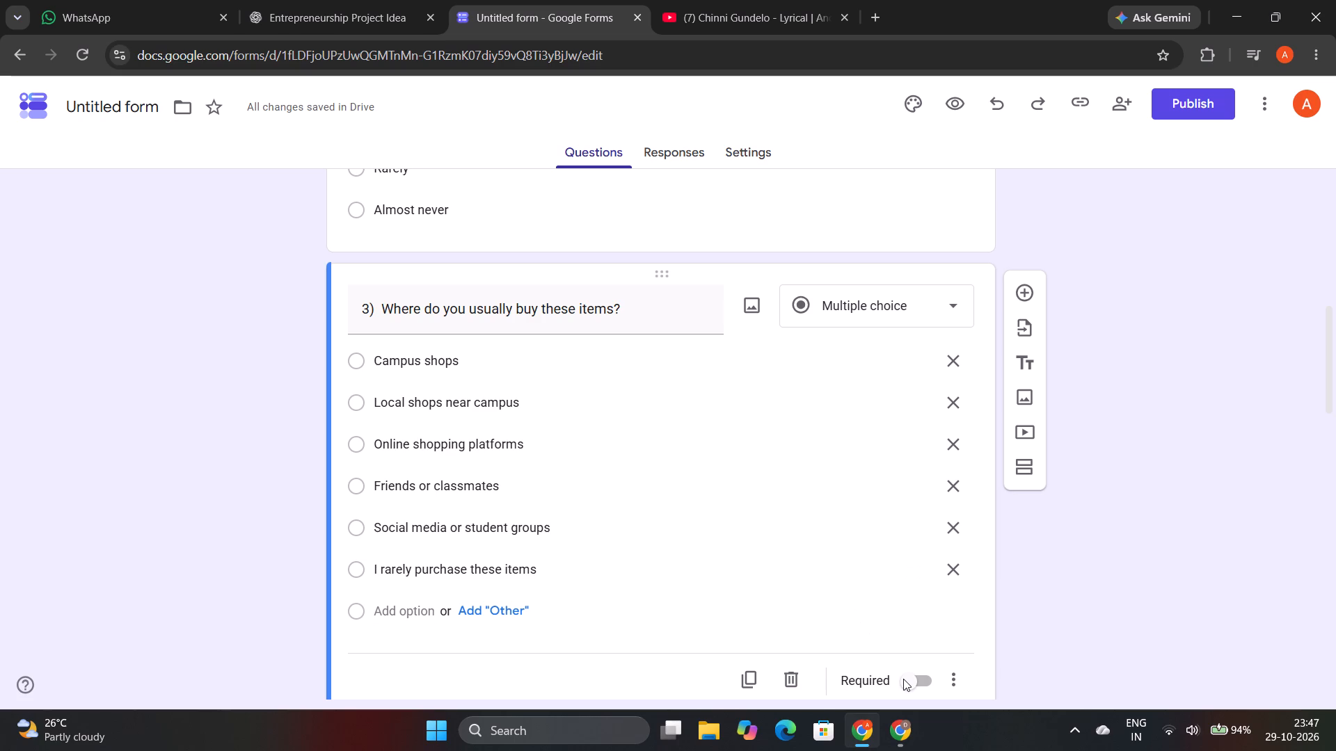
# Make sure question 3, about where students usually buy these items, is set as required.
pyautogui.click(903, 679)
pyautogui.scroll(9, 571, 411)
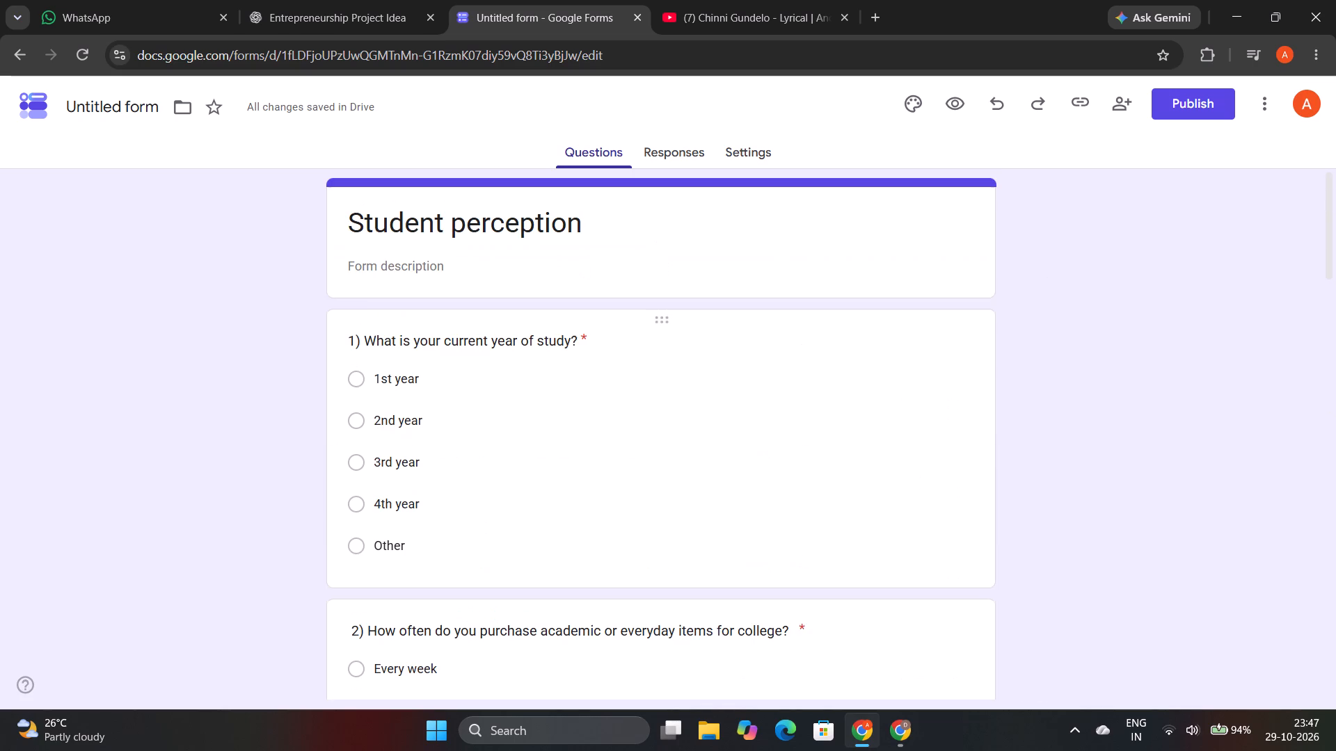
pyautogui.scroll(-8, 571, 411)
pyautogui.scroll(2, 571, 411)
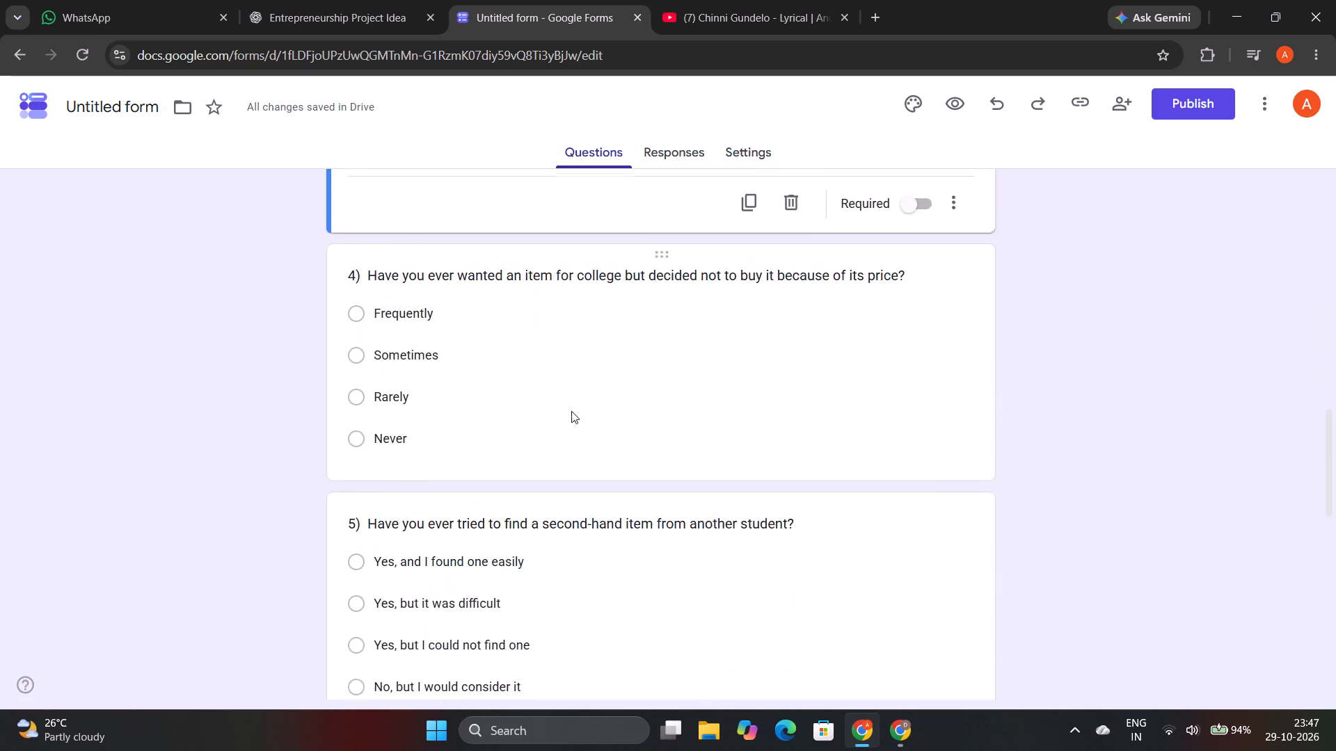
pyautogui.scroll(3, 571, 411)
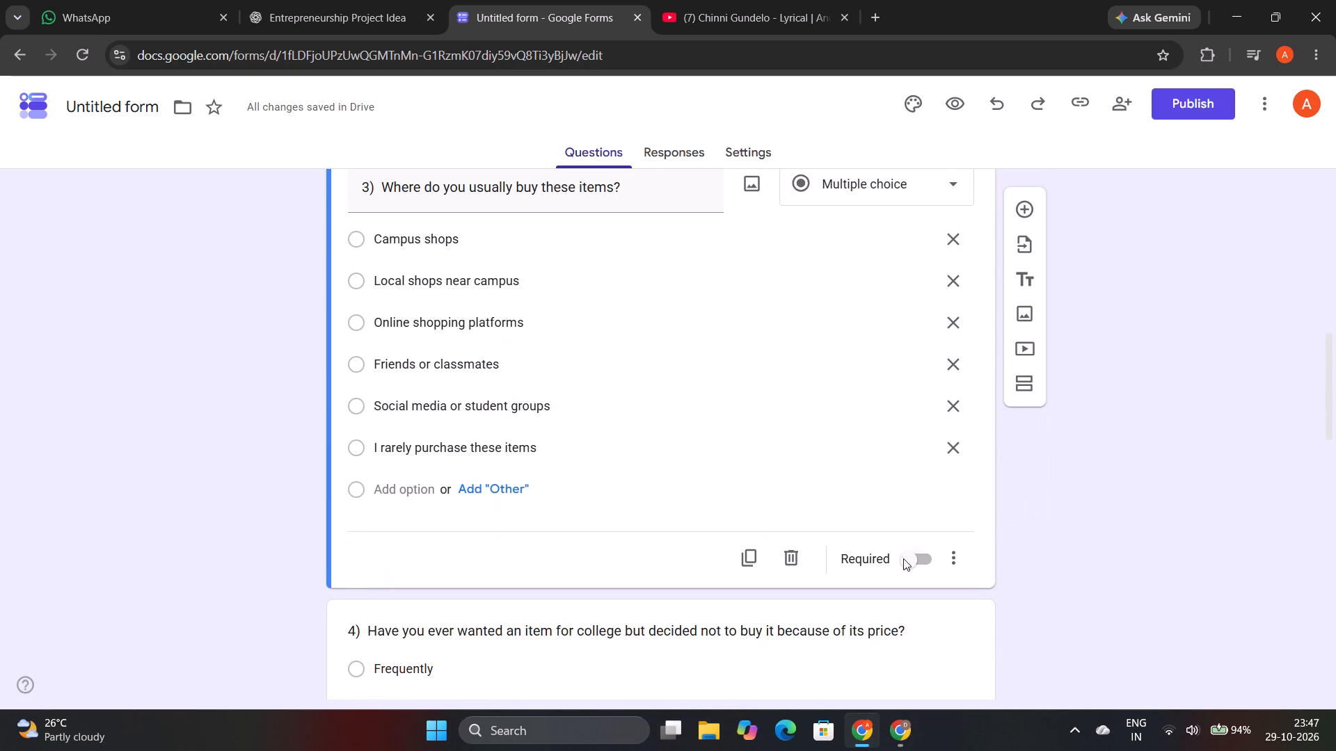
pyautogui.click(907, 558)
# Make question 4, about wanting a college item but not buying it because of its price, required.
pyautogui.scroll(-1, 674, 554)
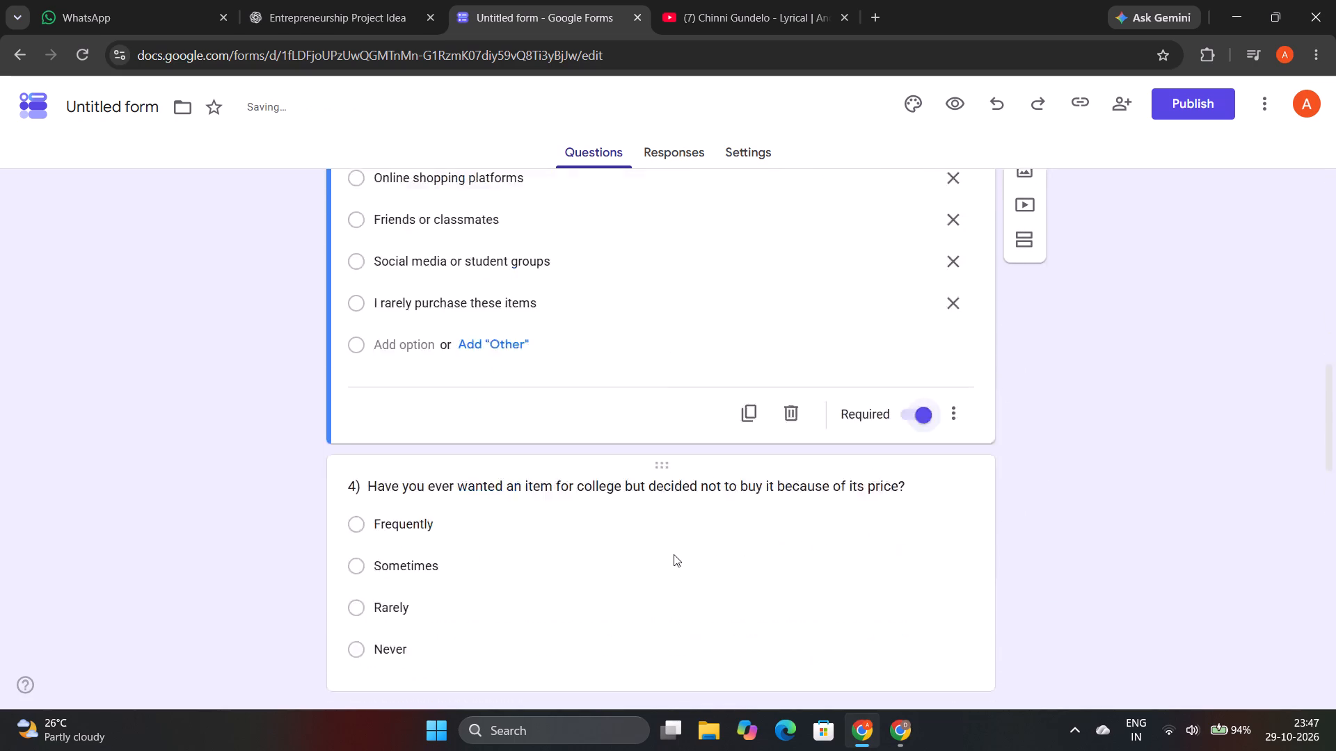
pyautogui.scroll(-2, 674, 554)
pyautogui.click(600, 268)
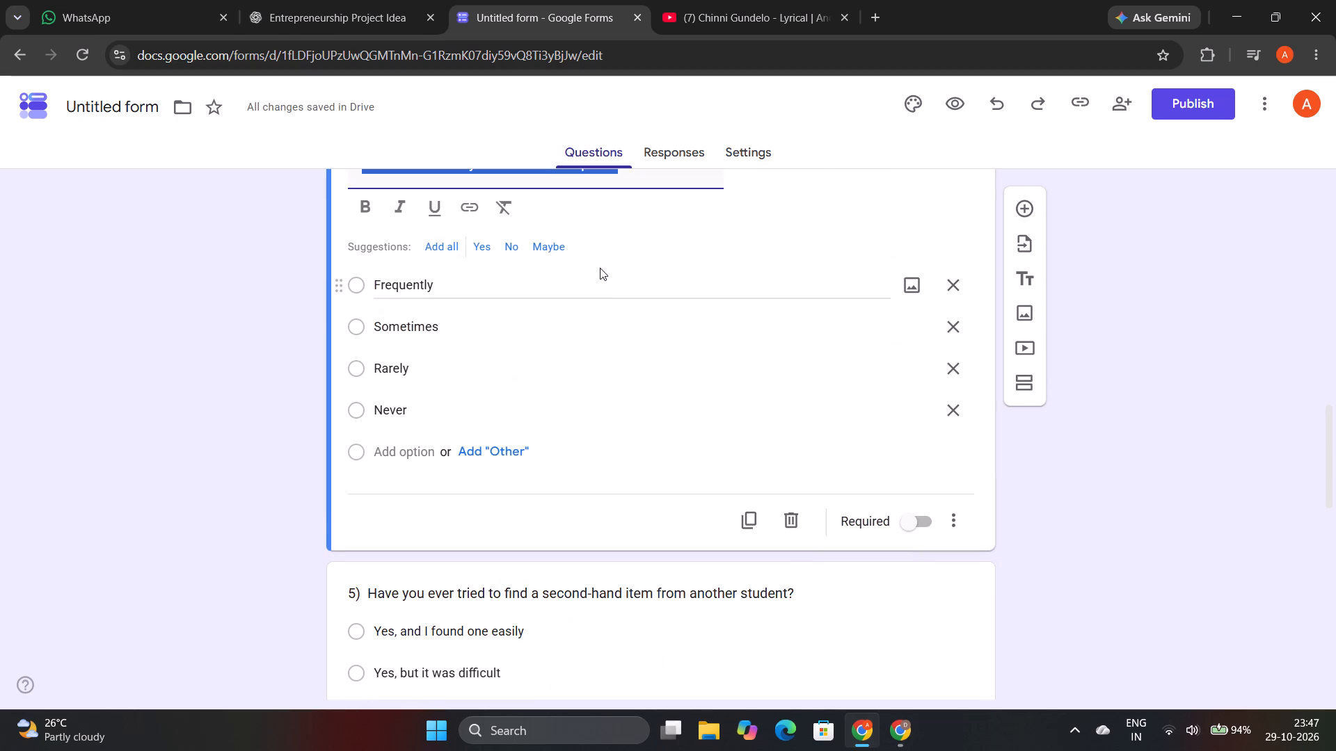
pyautogui.click(909, 522)
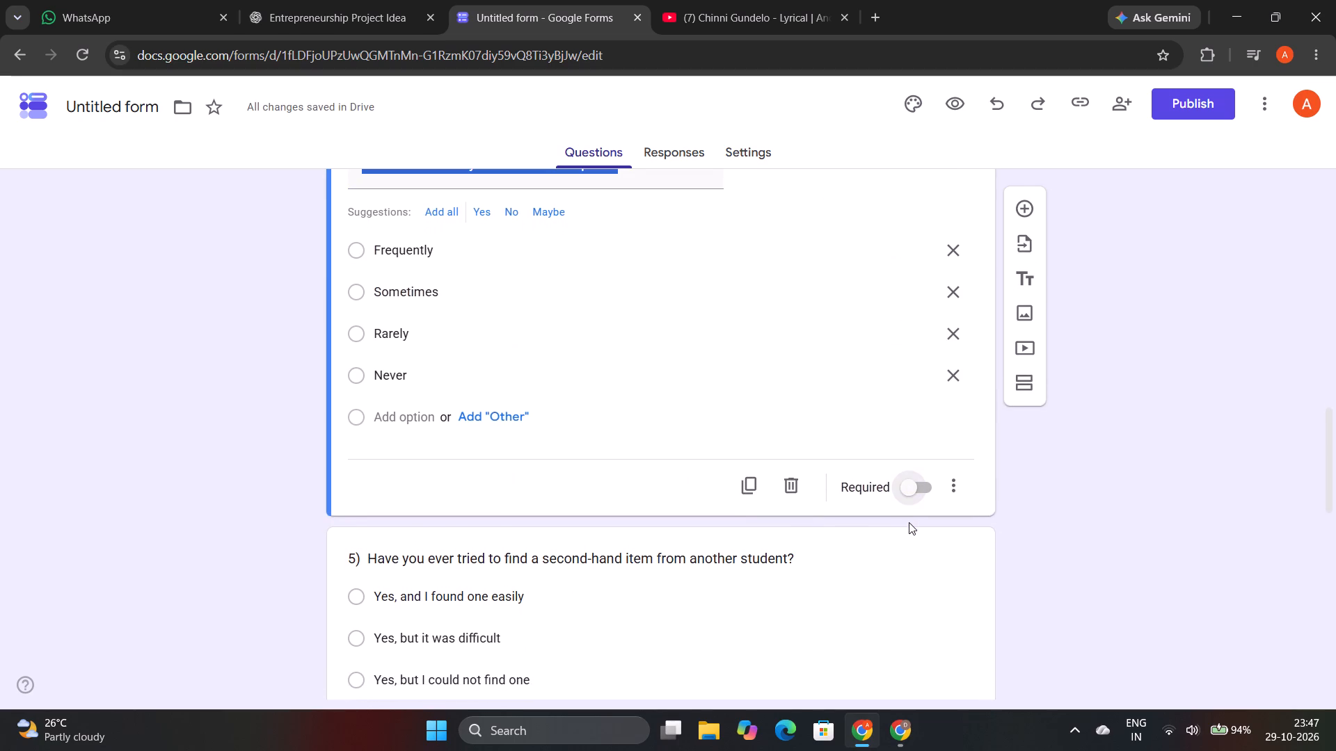
pyautogui.click(912, 479)
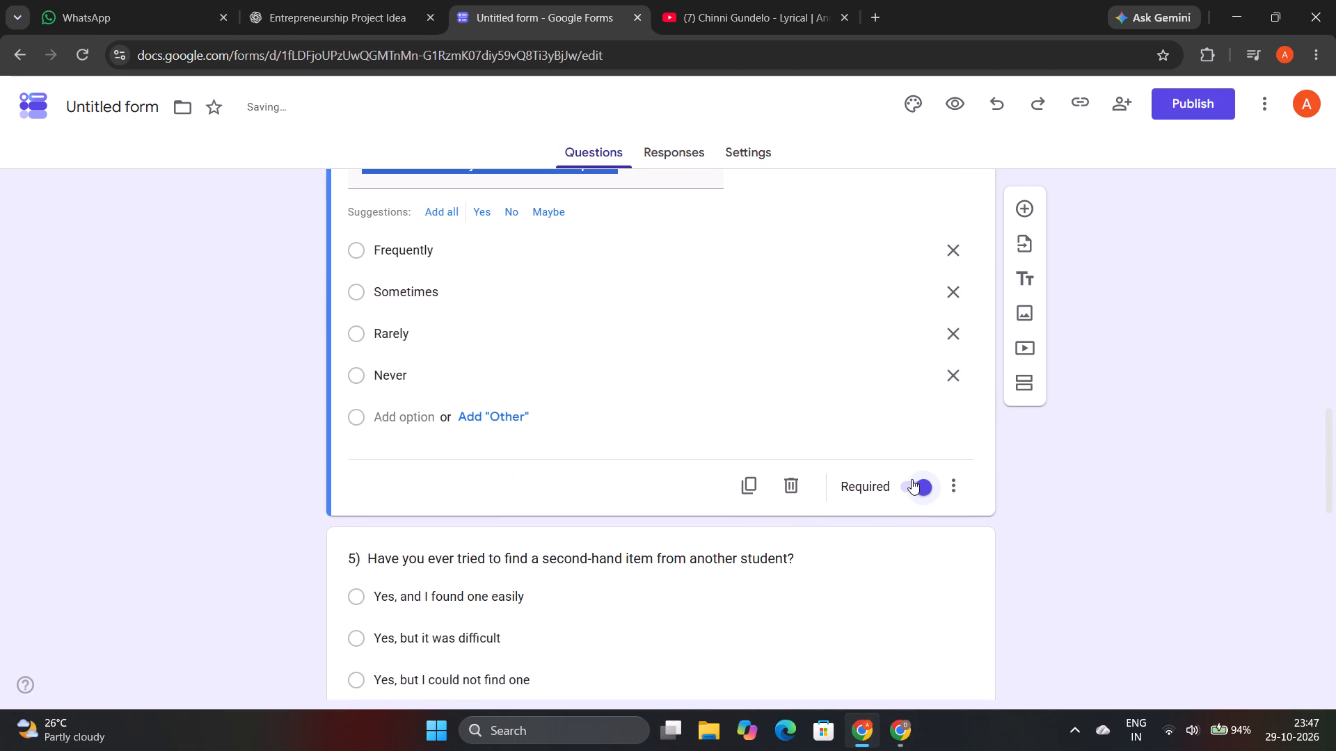
# Start a screen capture at the top of the form, where the title and first question are.
pyautogui.scroll(7, 733, 396)
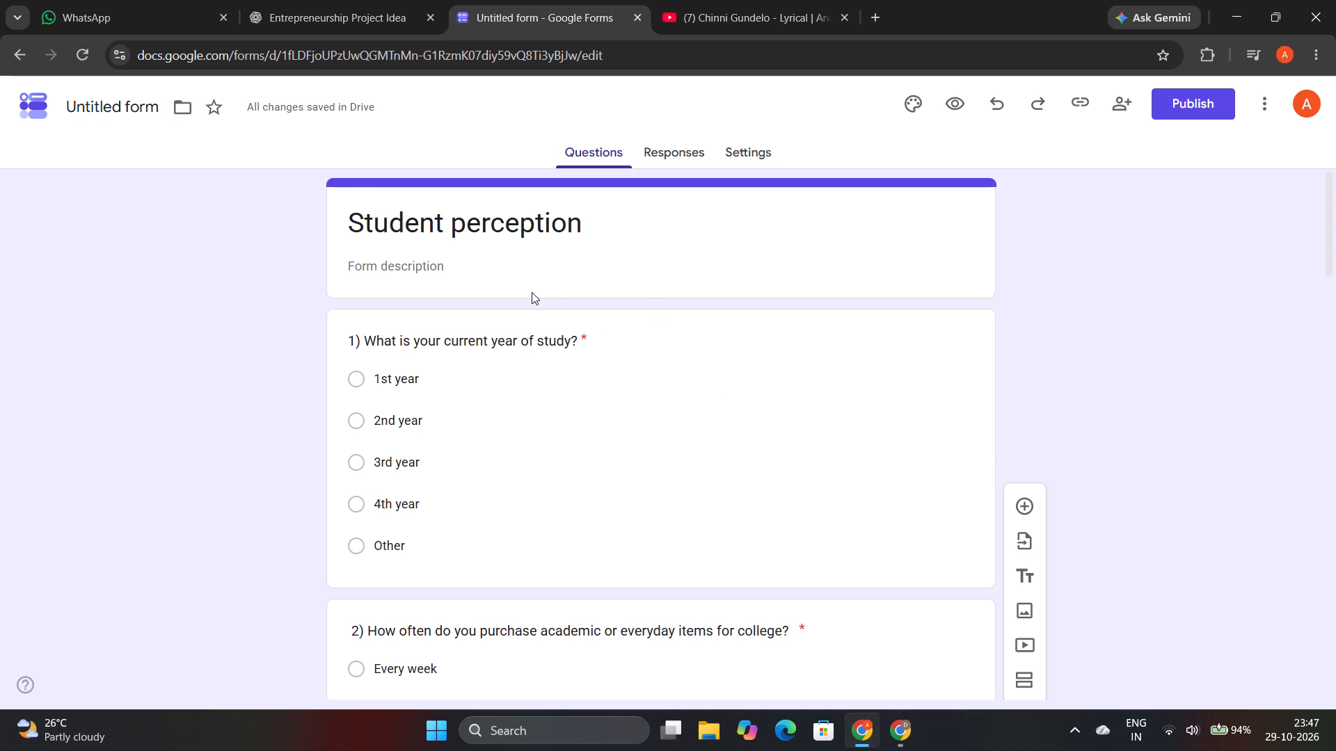
pyautogui.press('shift+super+s')
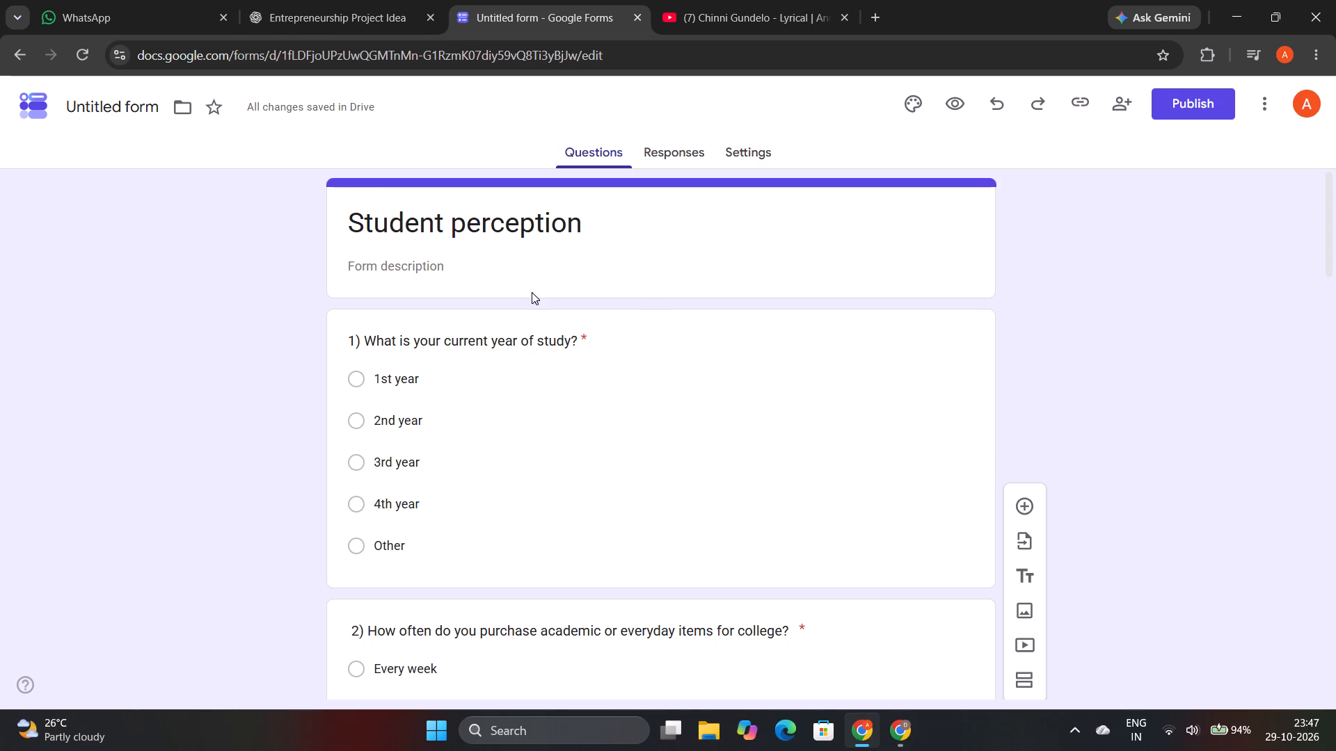
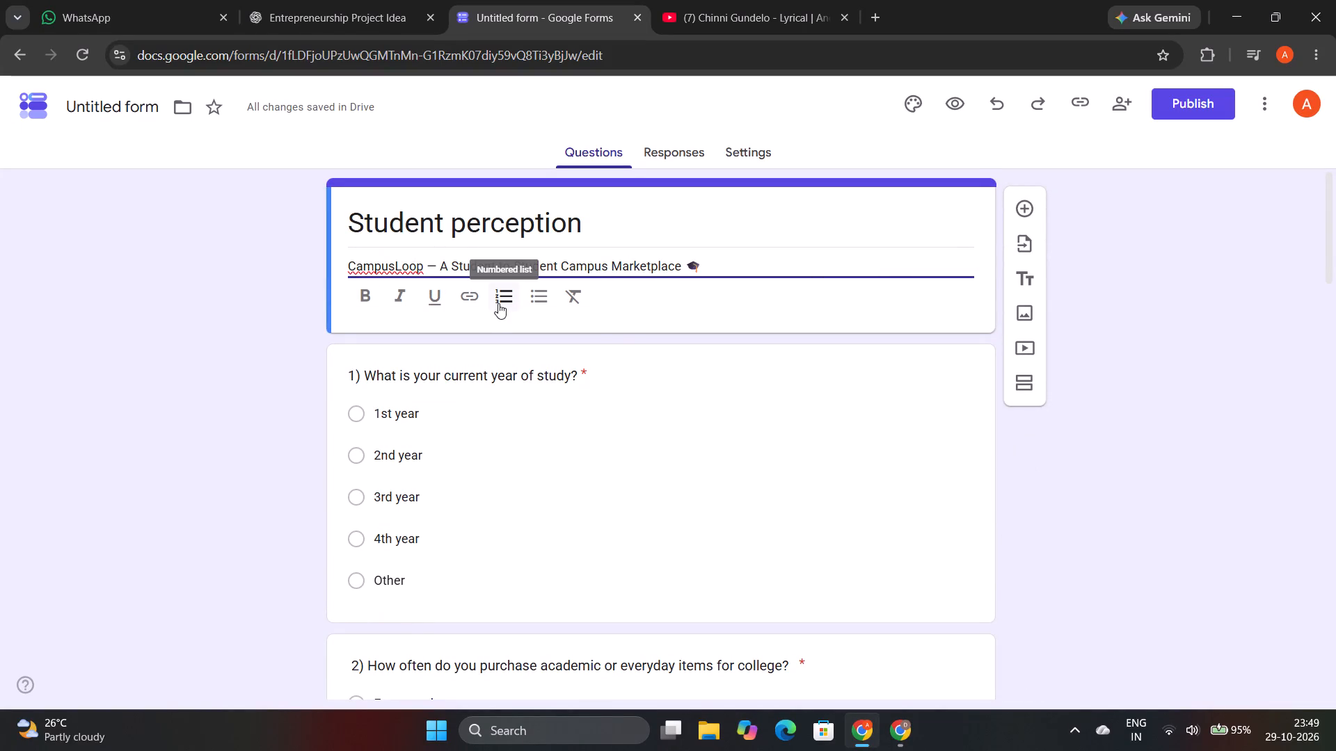
# Make question 5, about trying to find a second-hand item from another student, required.
pyautogui.scroll(-6, 623, 334)
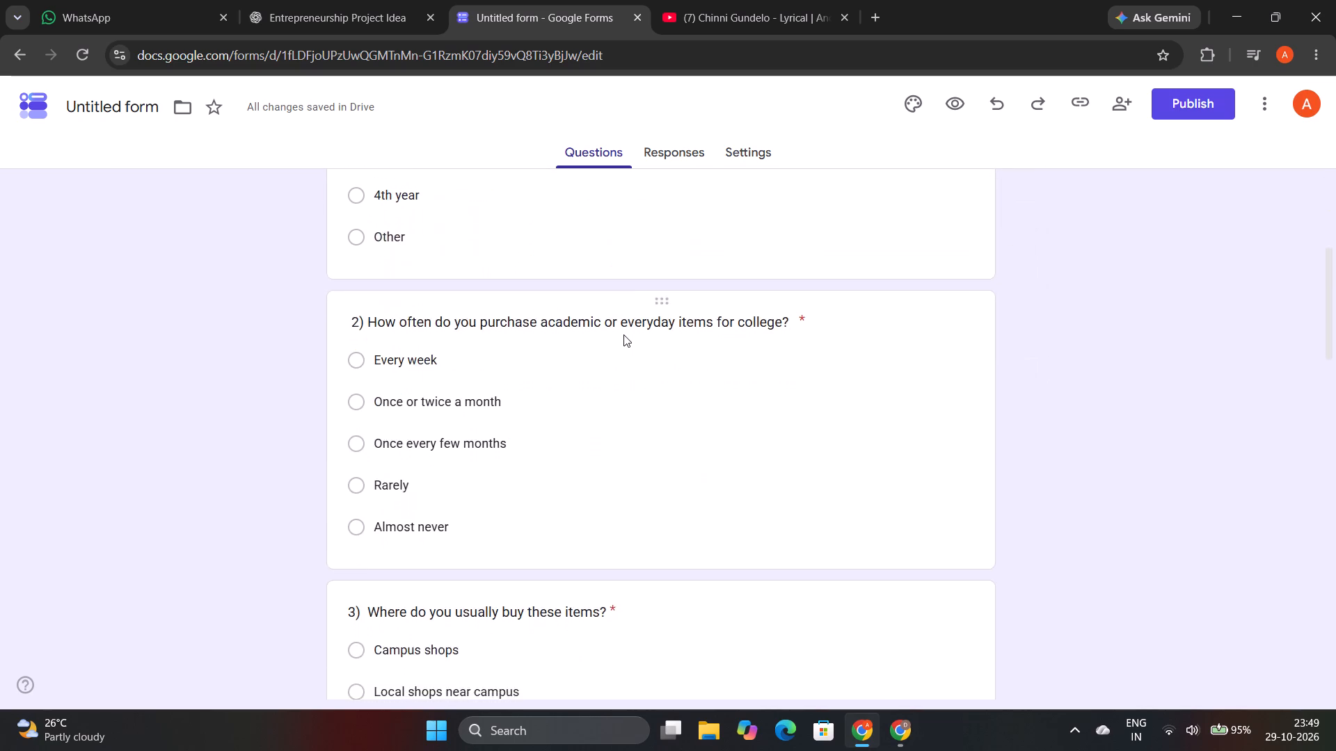
pyautogui.scroll(-6, 623, 334)
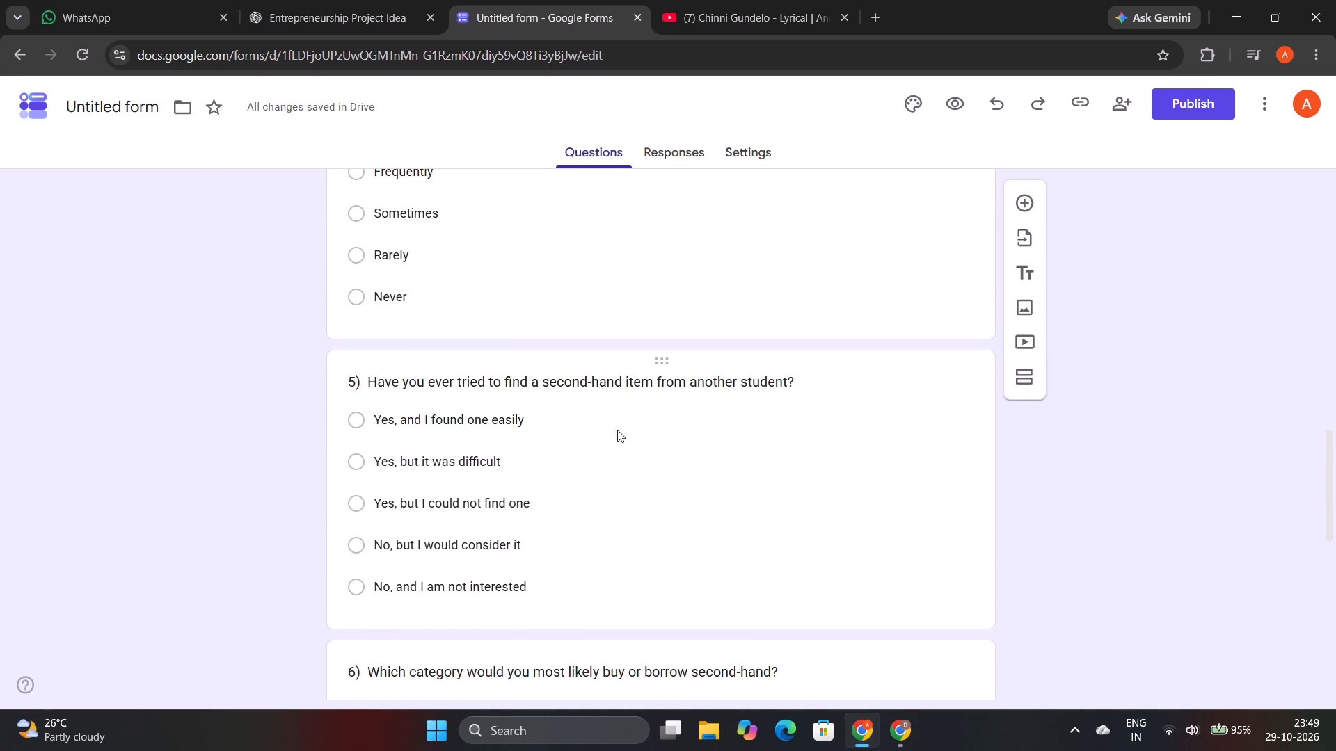
pyautogui.click(594, 401)
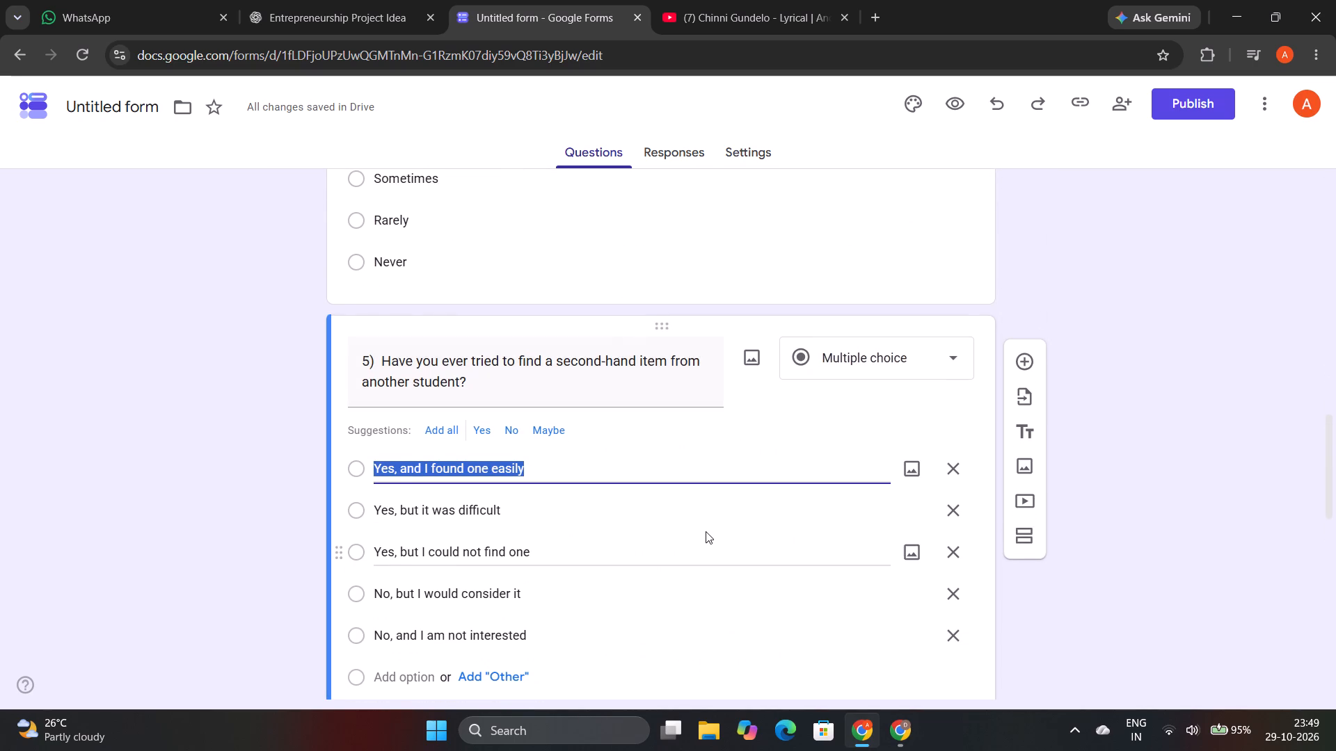
pyautogui.scroll(-2, 706, 531)
pyautogui.click(914, 590)
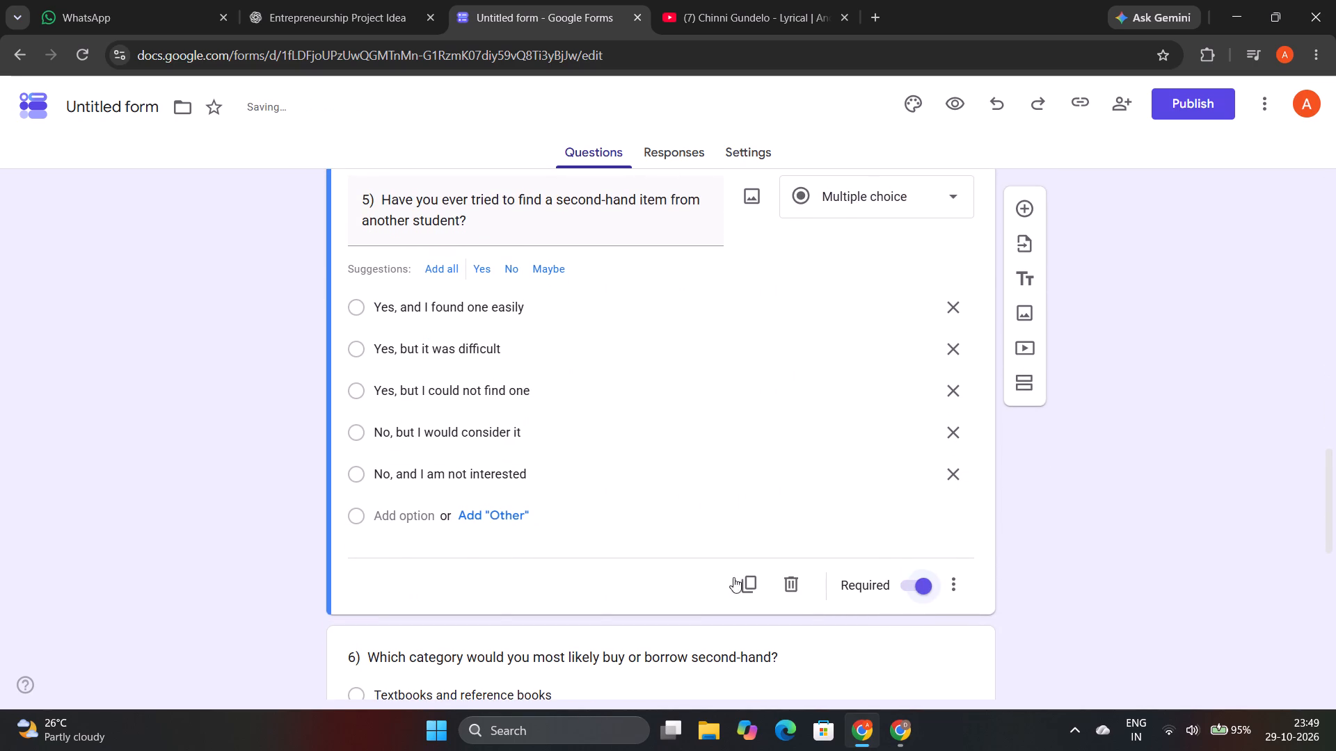
# Make question 6, about the category students would most likely buy or borrow second-hand, required.
pyautogui.scroll(-3, 723, 574)
pyautogui.click(607, 379)
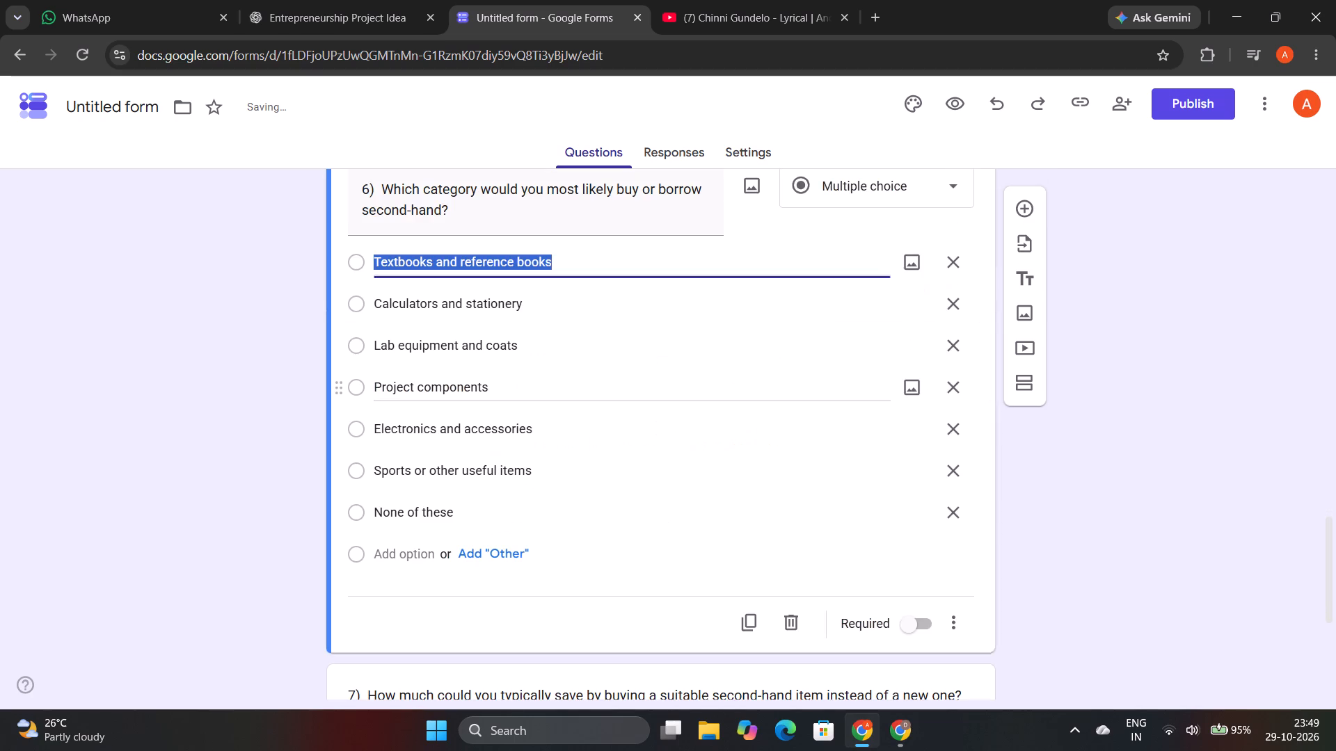
pyautogui.scroll(-1, 607, 379)
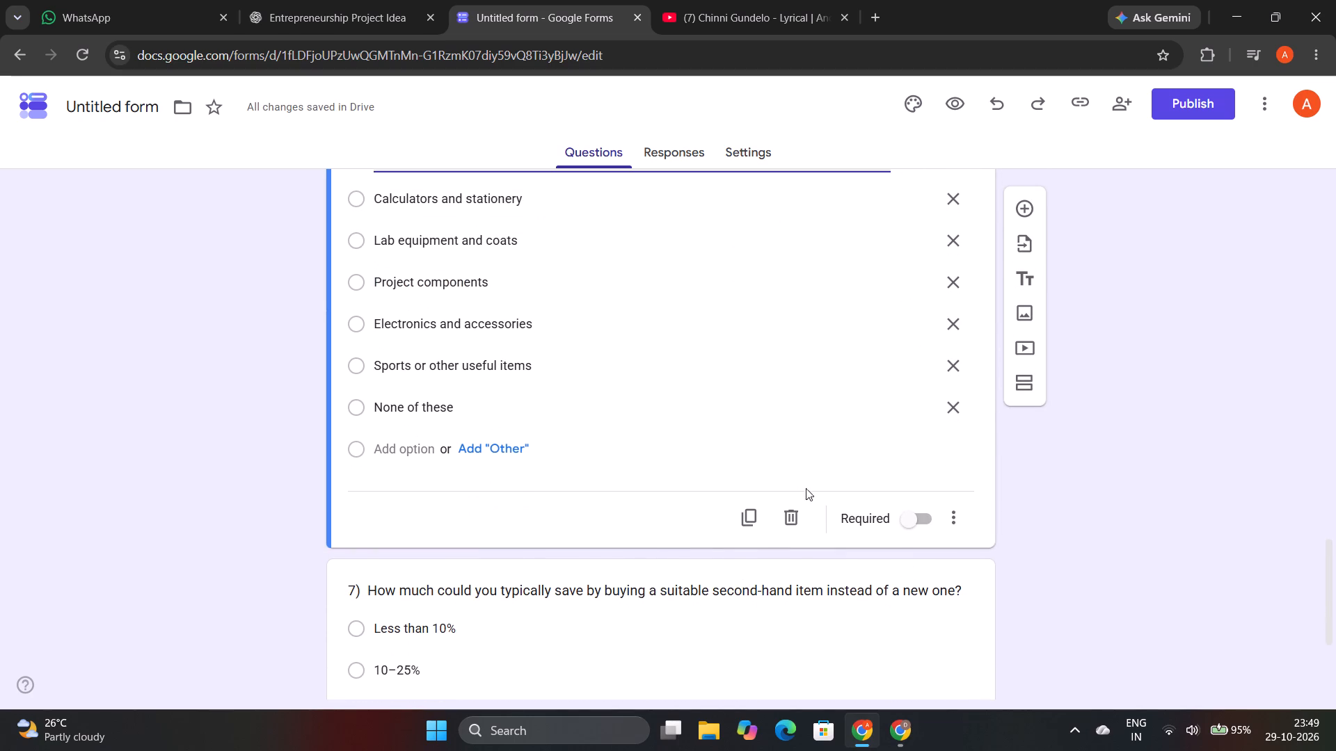
pyautogui.click(909, 522)
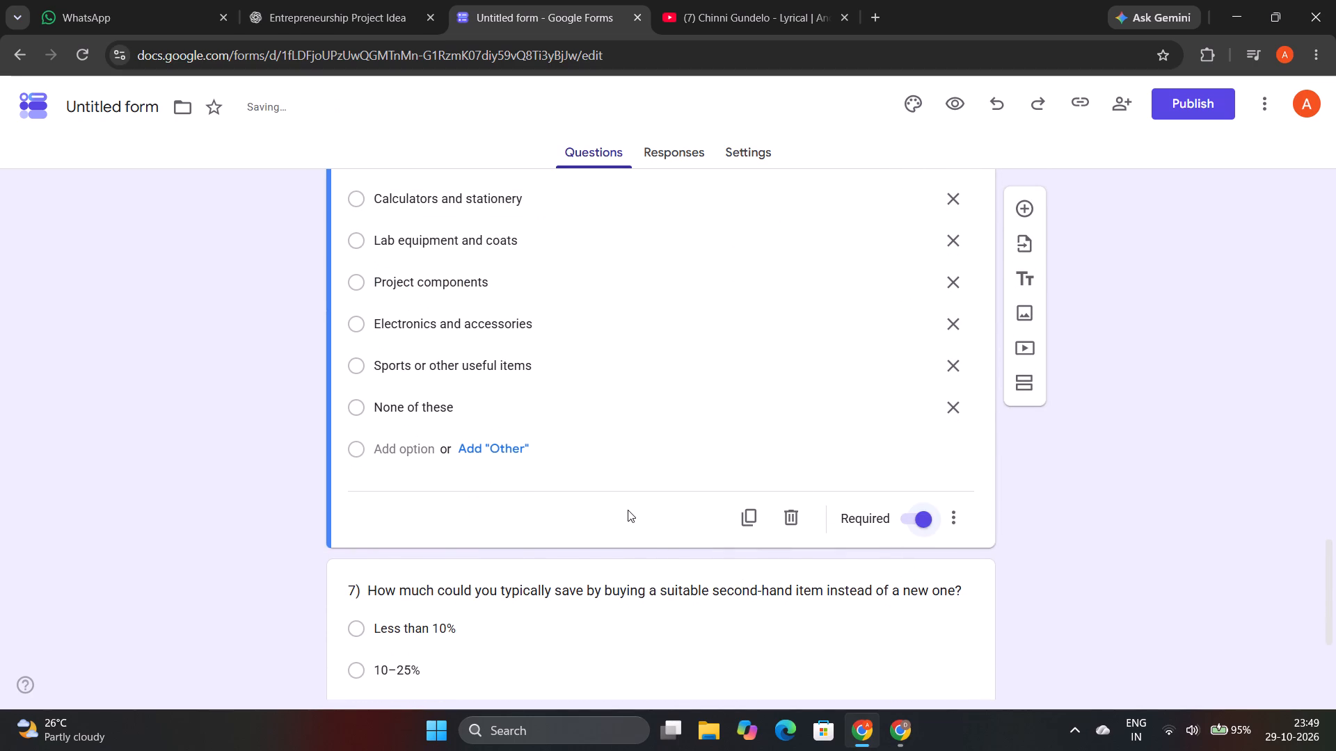
# Make question 7, about how much buying a suitable second-hand item could typically save, required.
pyautogui.scroll(-2, 628, 510)
pyautogui.click(547, 415)
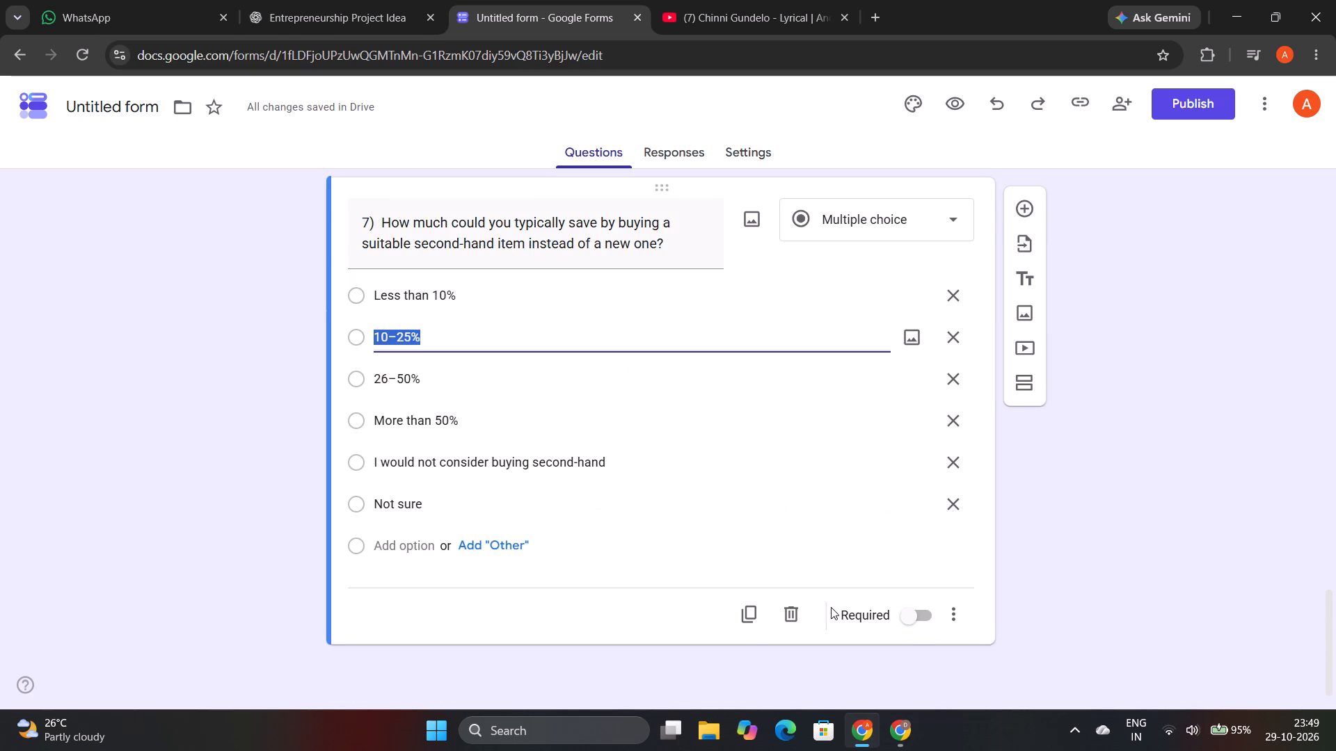
pyautogui.click(922, 613)
# Publish the form with responders set to anyone with the link.
pyautogui.scroll(7, 629, 423)
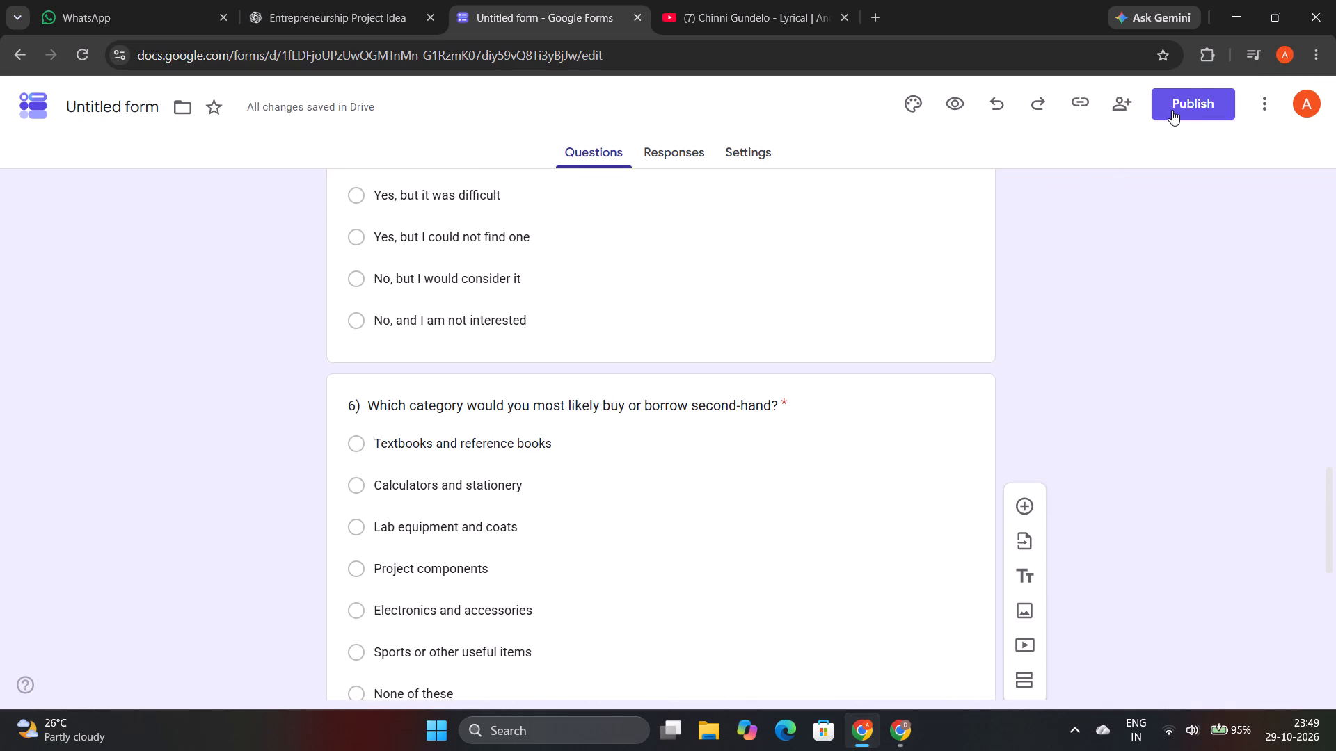
pyautogui.click(1174, 108)
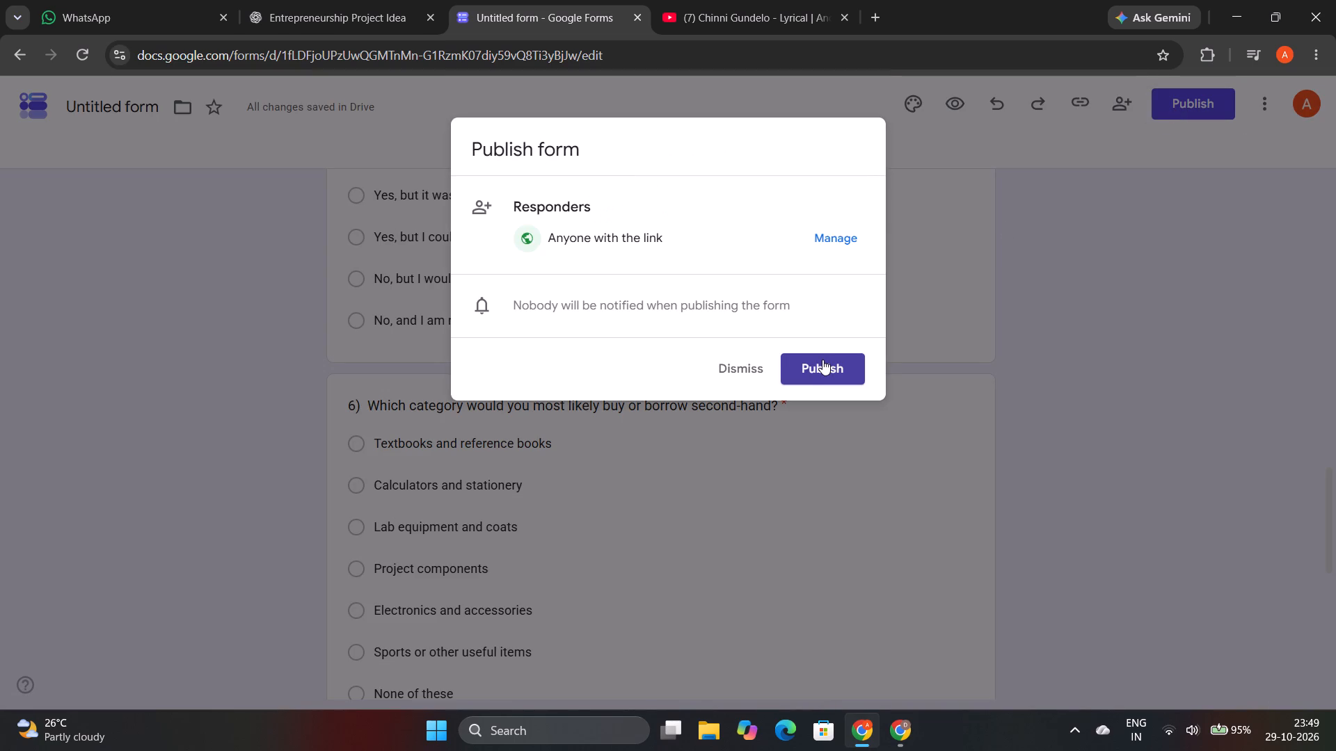
pyautogui.click(822, 360)
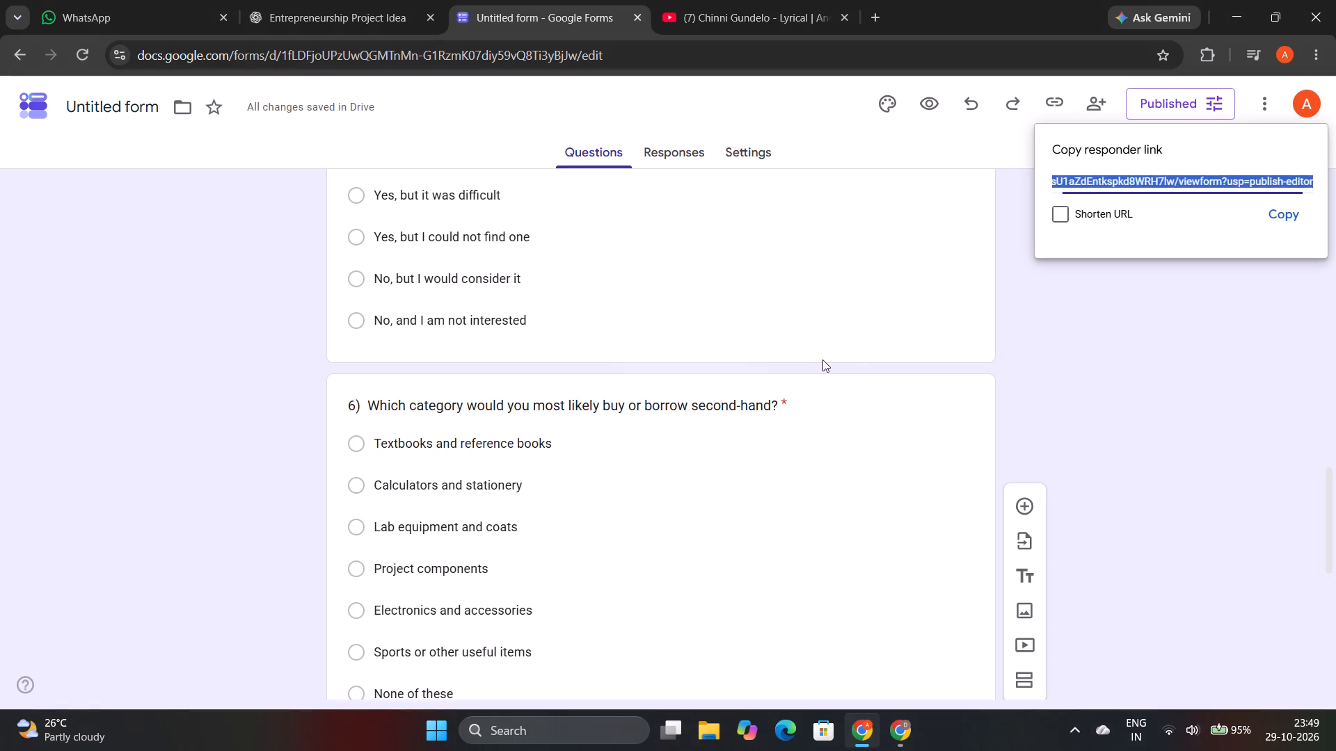
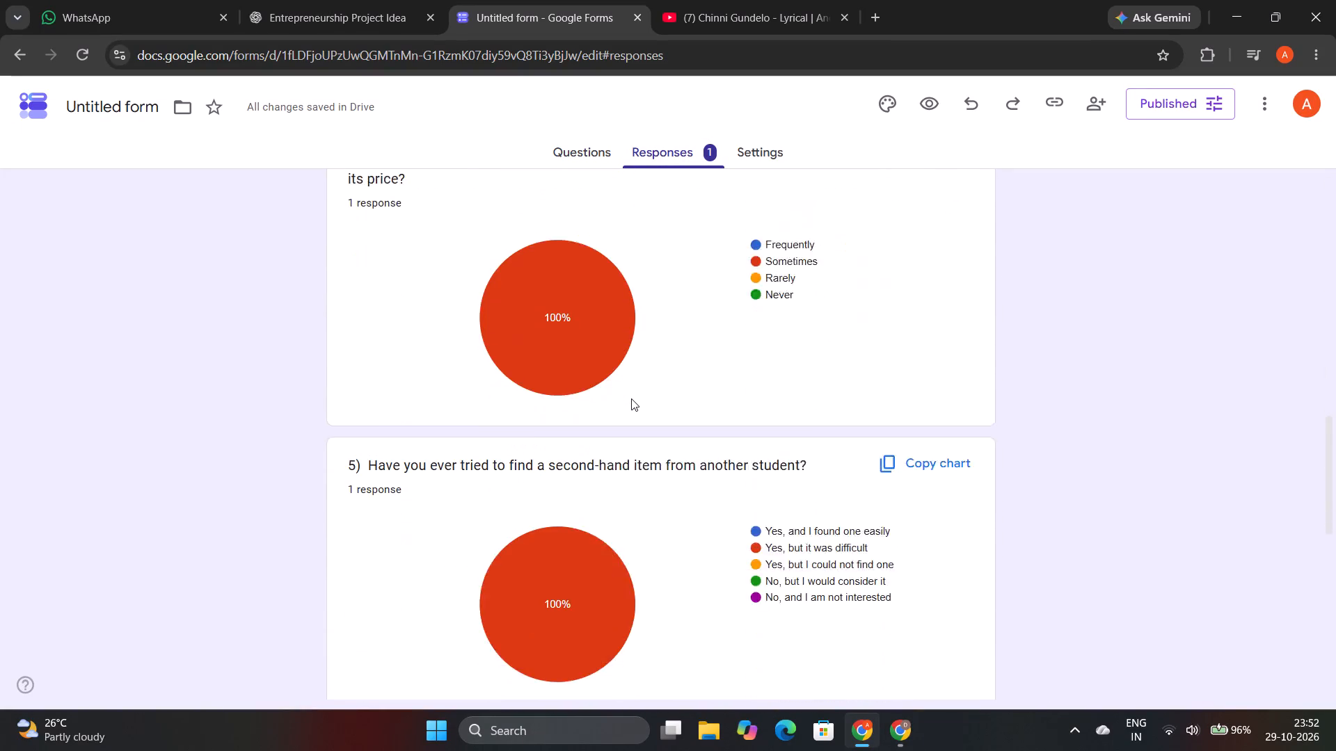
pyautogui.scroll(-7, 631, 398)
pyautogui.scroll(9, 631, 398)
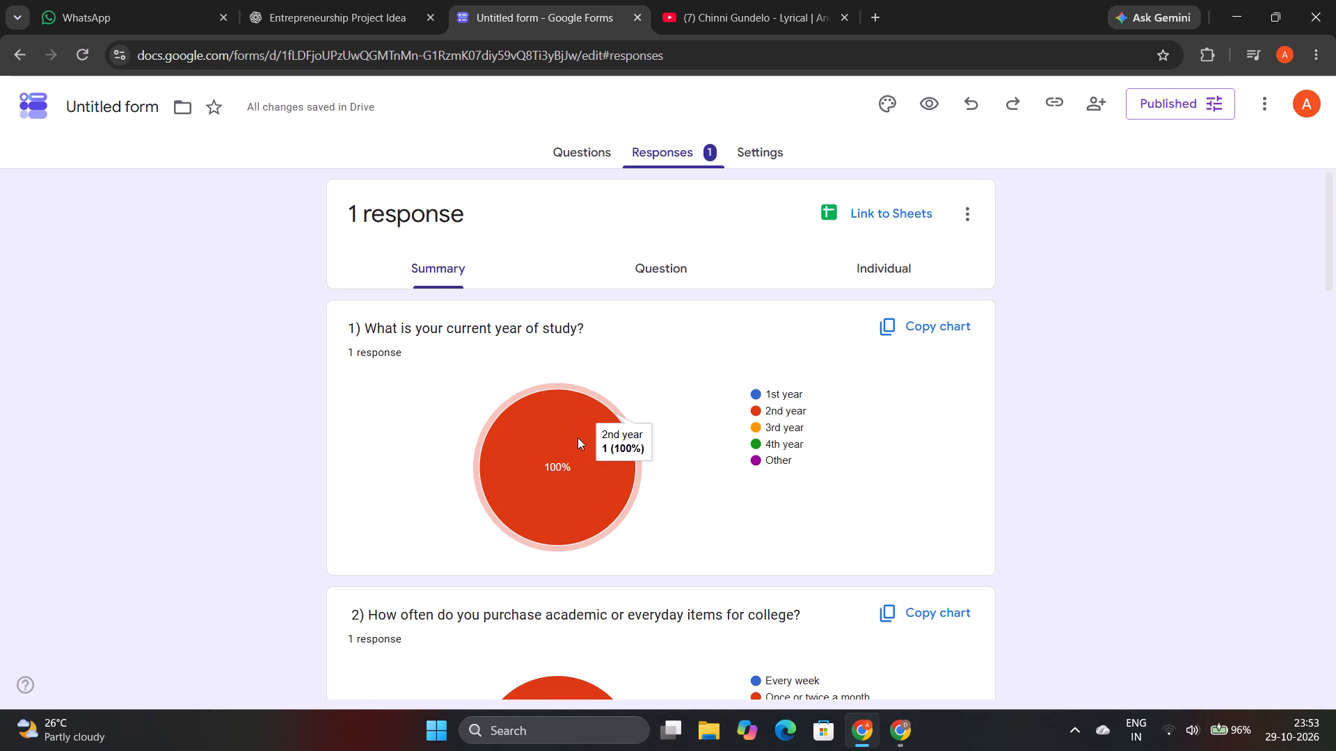
# Review the response summary charts for survey questions 1 through 7.
pyautogui.scroll(-4, 578, 437)
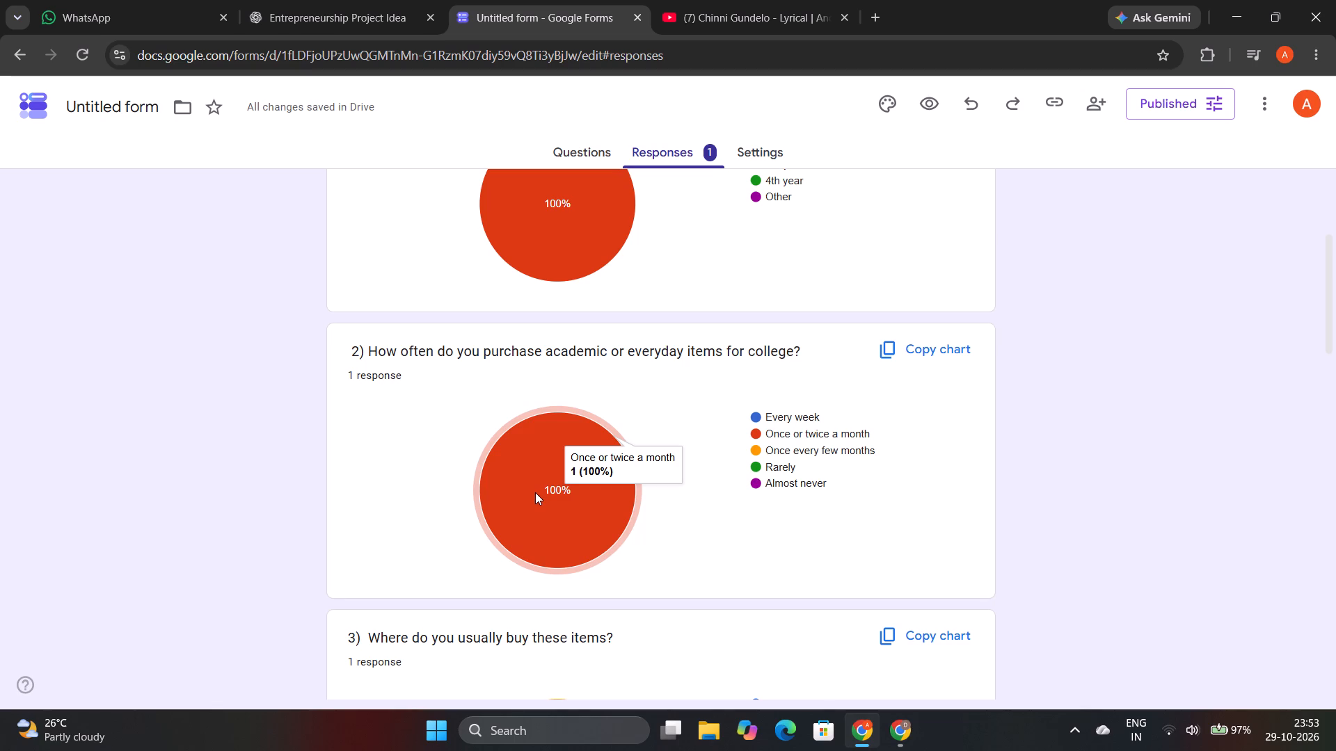
pyautogui.scroll(-4, 535, 492)
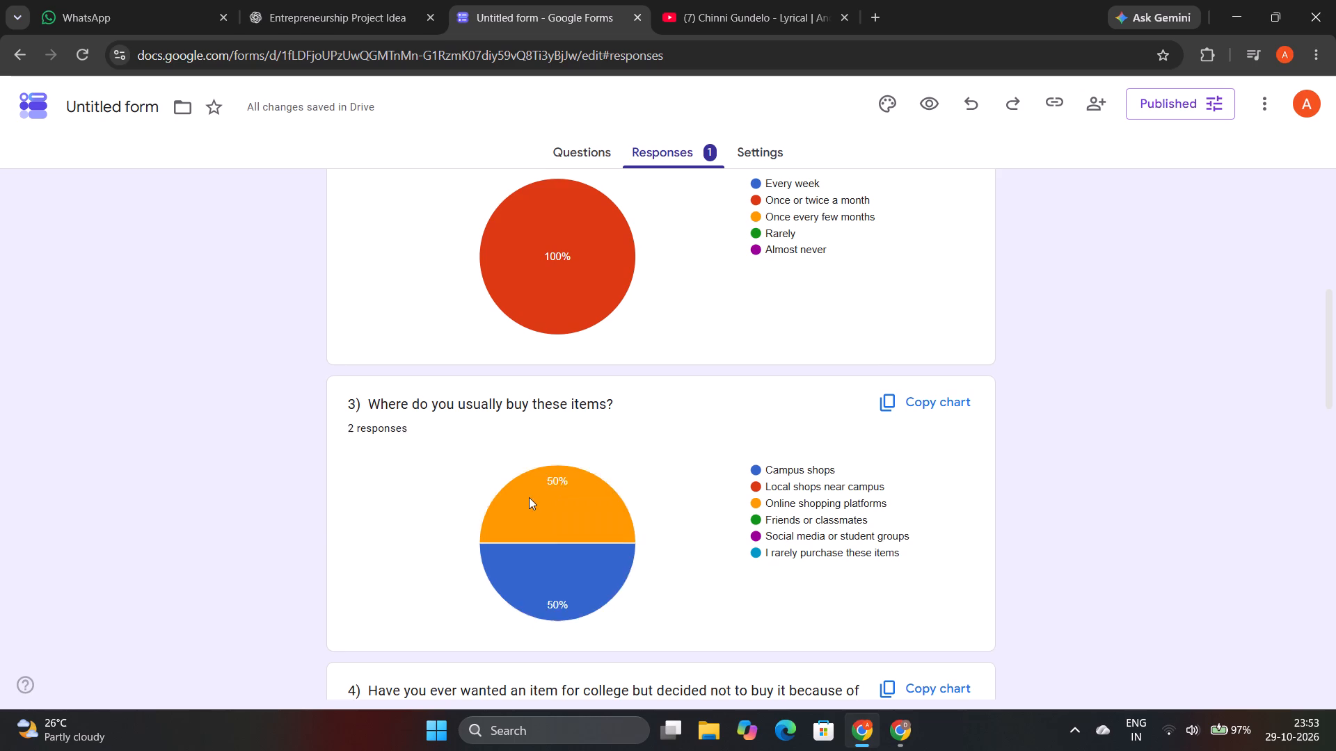
pyautogui.scroll(-12, 529, 497)
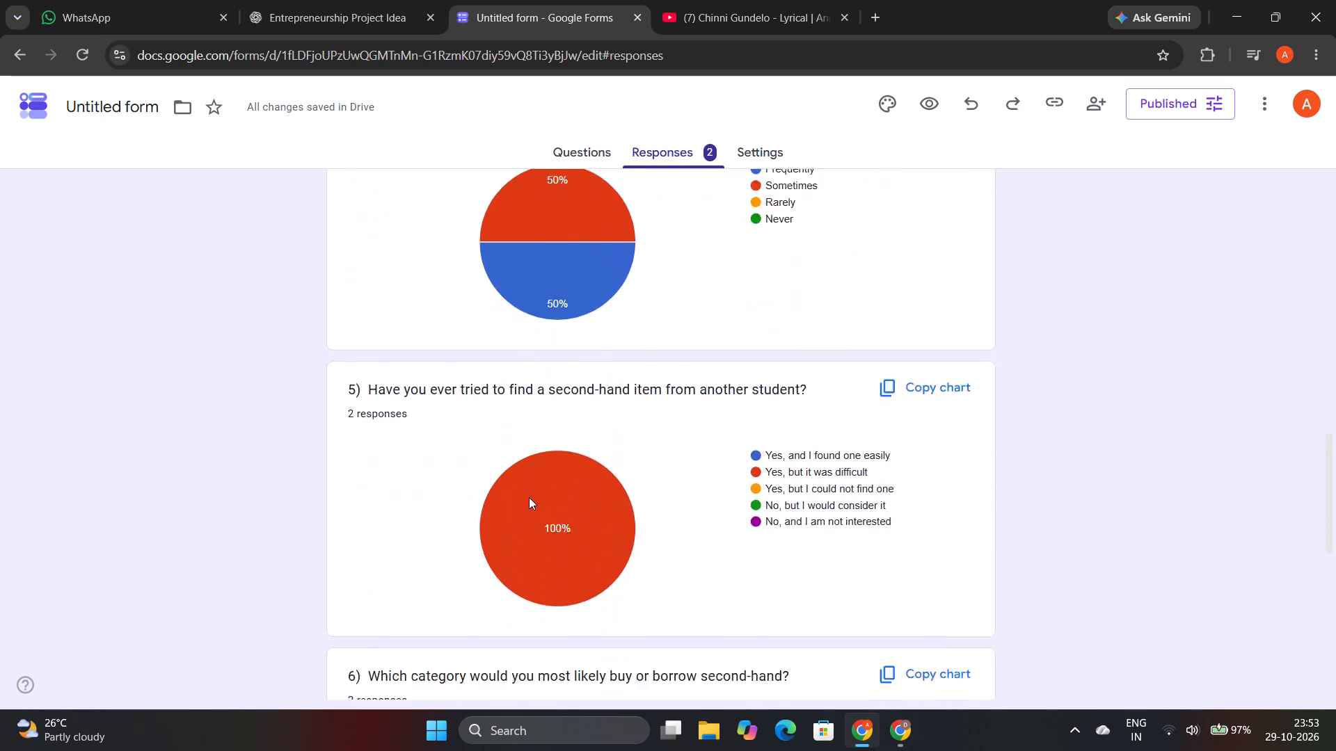
pyautogui.scroll(-8, 529, 497)
pyautogui.scroll(9, 529, 497)
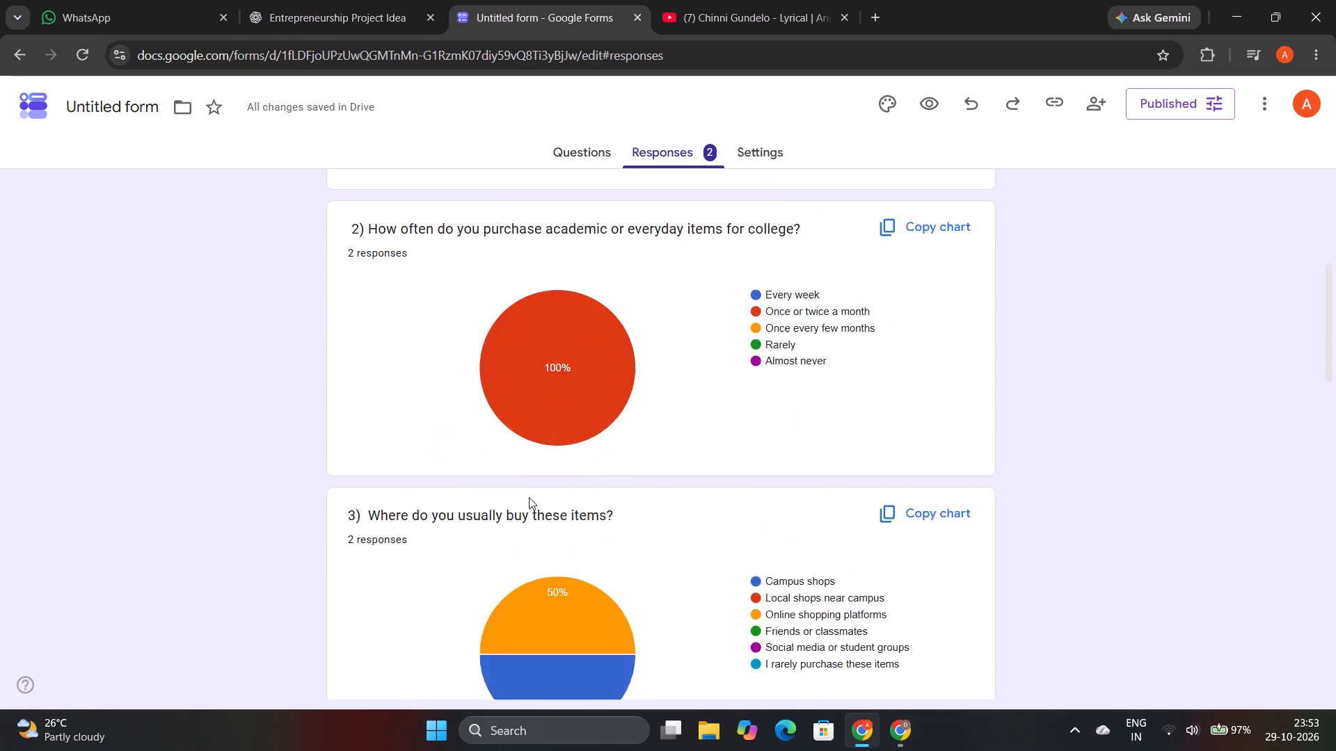
pyautogui.scroll(7, 529, 497)
pyautogui.scroll(-11, 529, 497)
pyautogui.scroll(6, 529, 497)
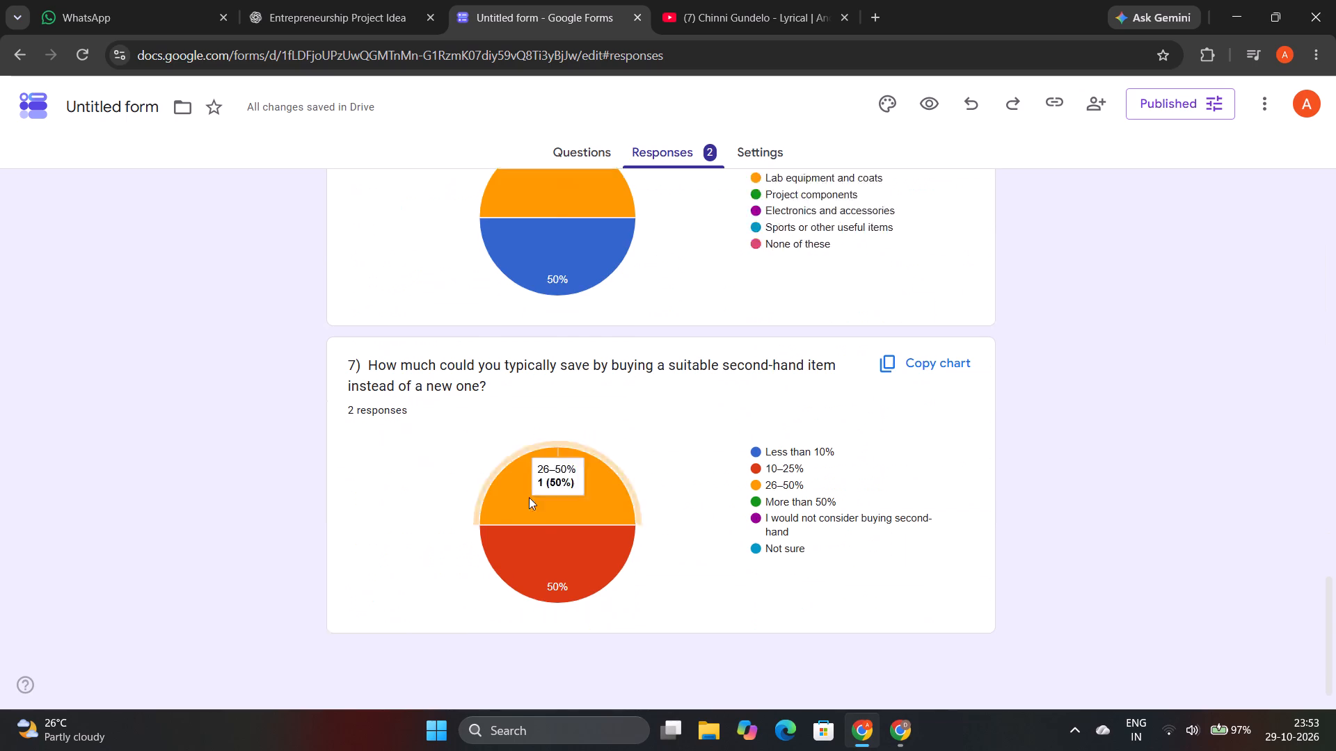
pyautogui.scroll(9, 529, 497)
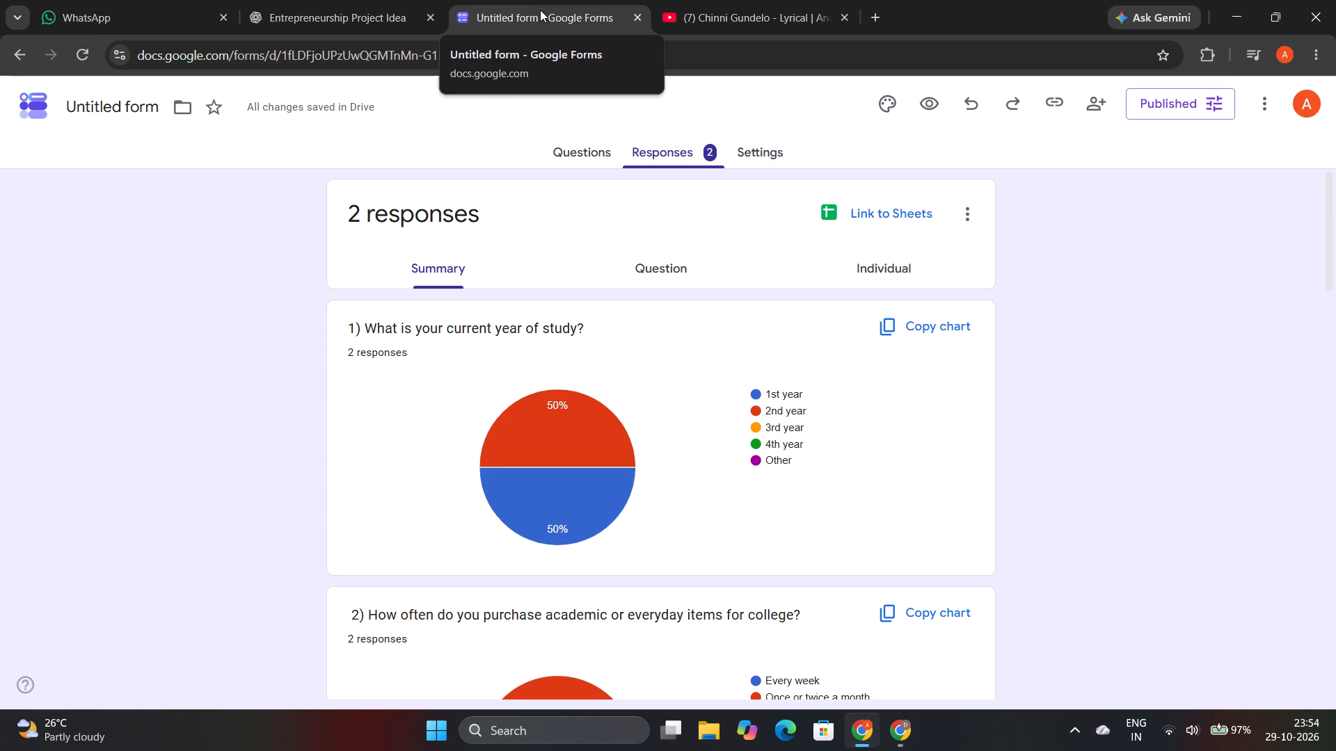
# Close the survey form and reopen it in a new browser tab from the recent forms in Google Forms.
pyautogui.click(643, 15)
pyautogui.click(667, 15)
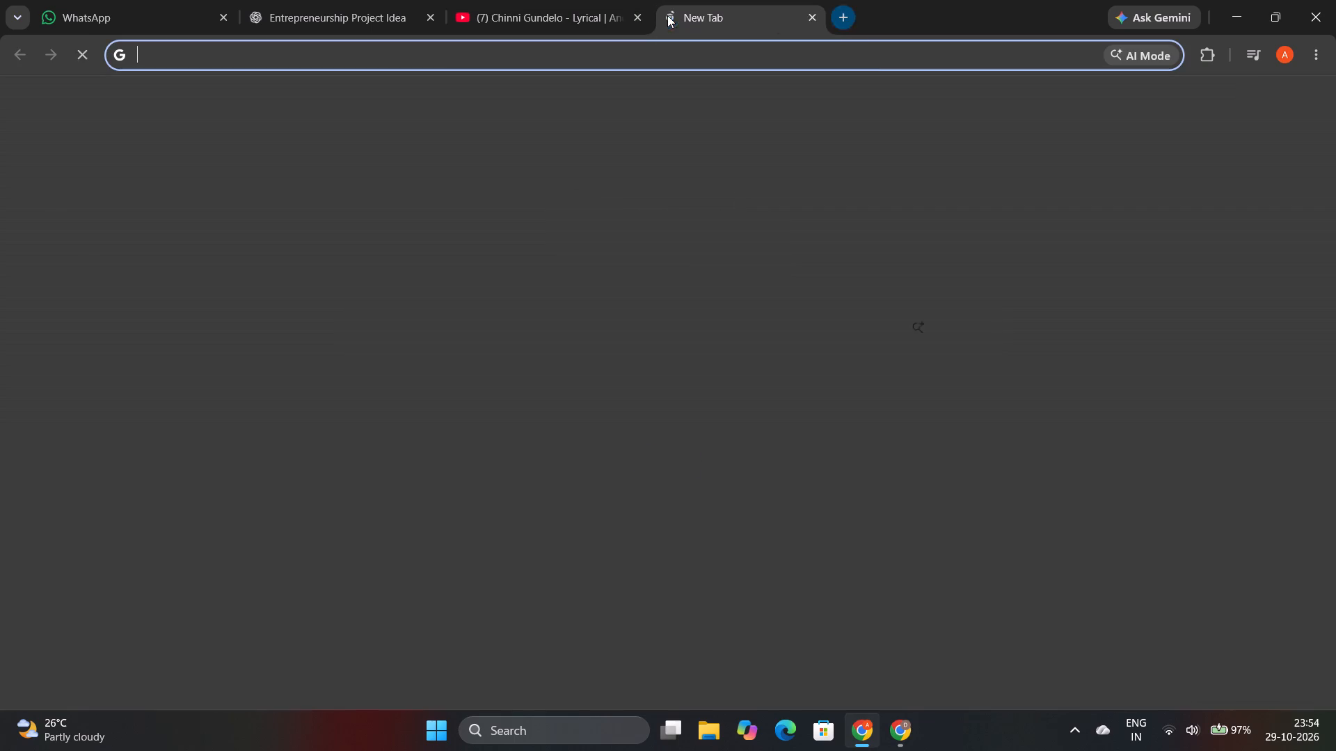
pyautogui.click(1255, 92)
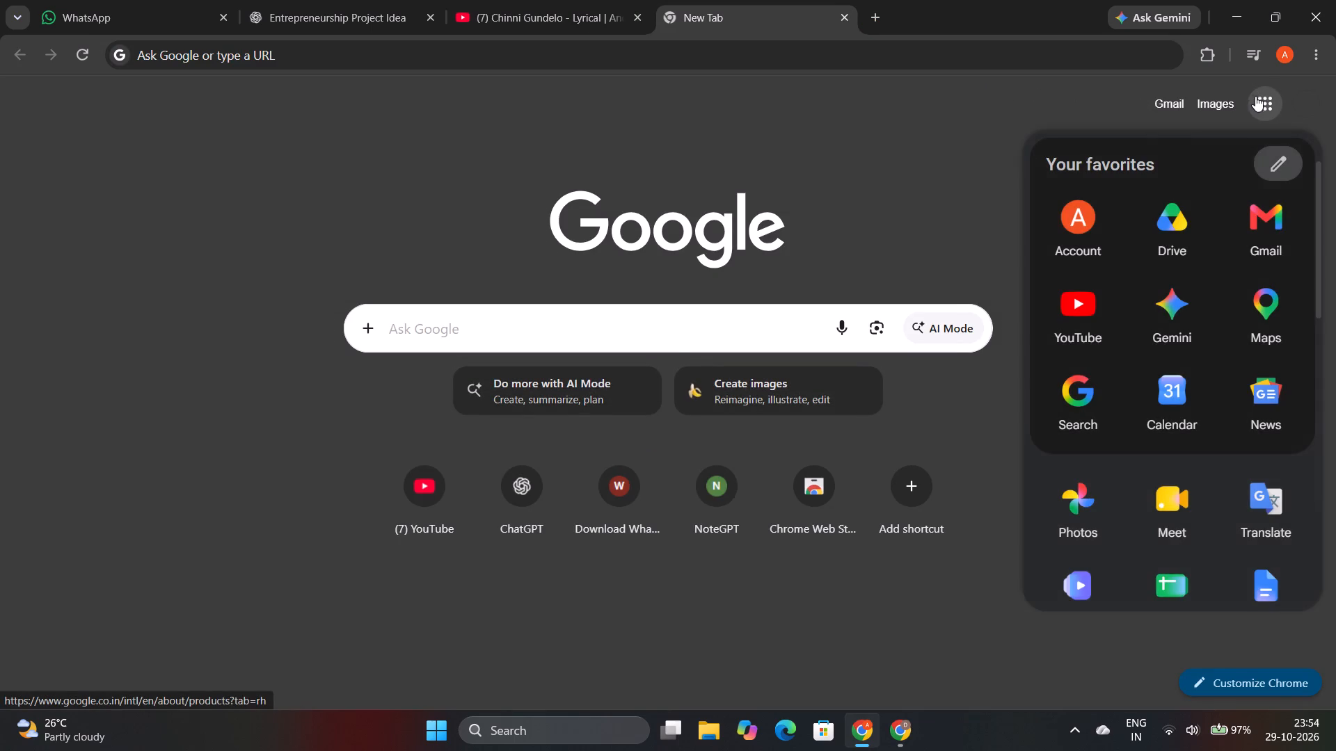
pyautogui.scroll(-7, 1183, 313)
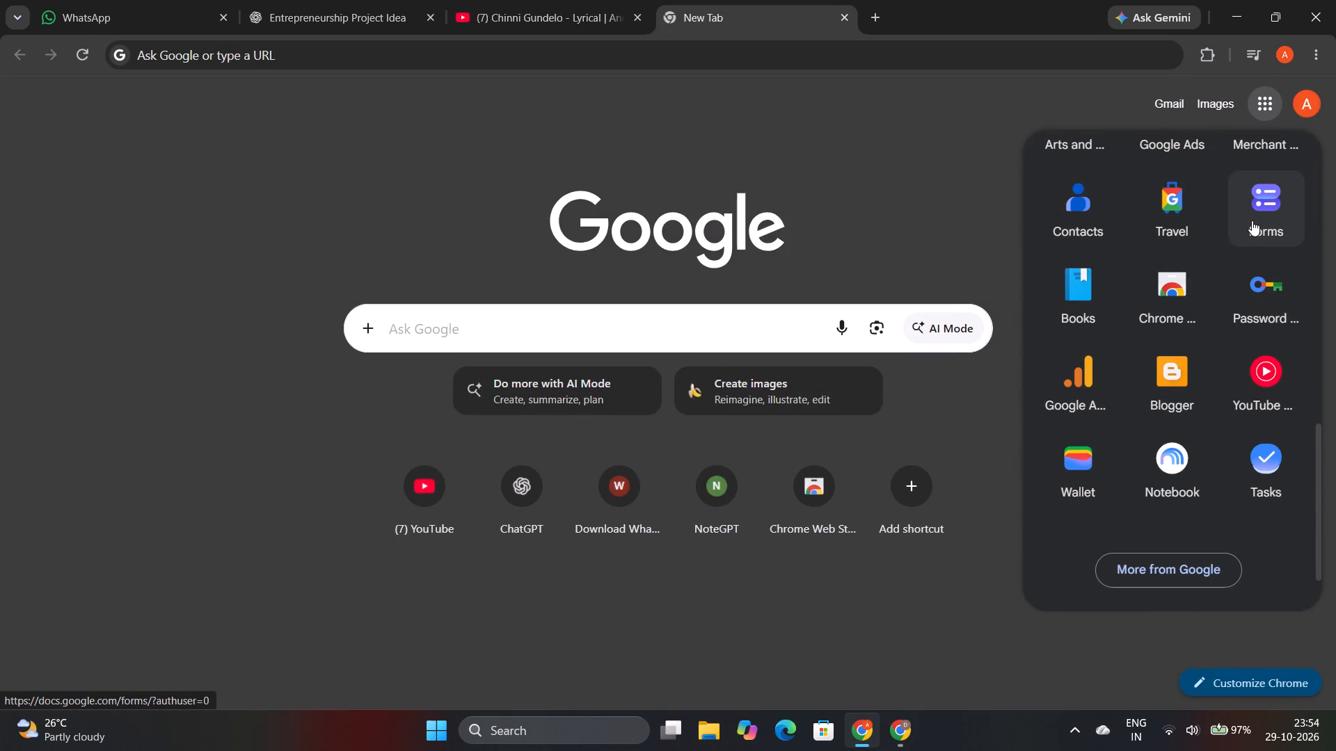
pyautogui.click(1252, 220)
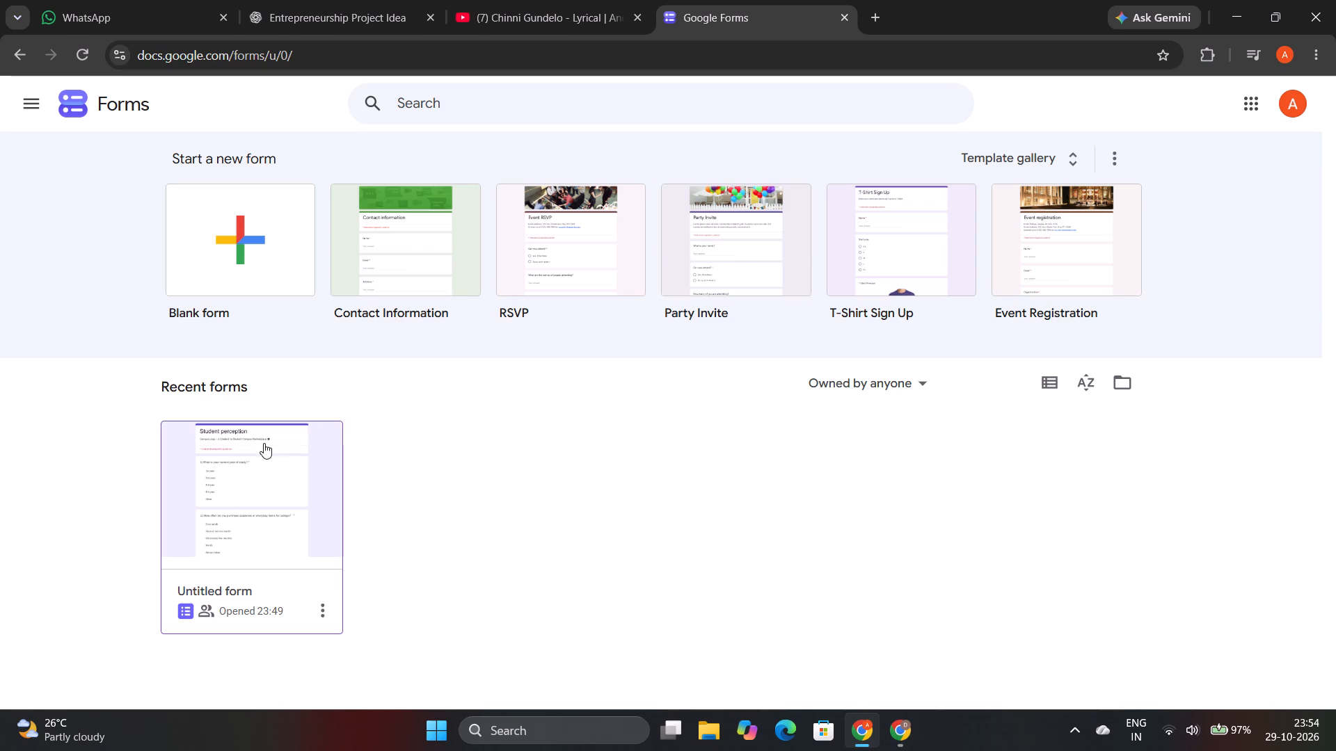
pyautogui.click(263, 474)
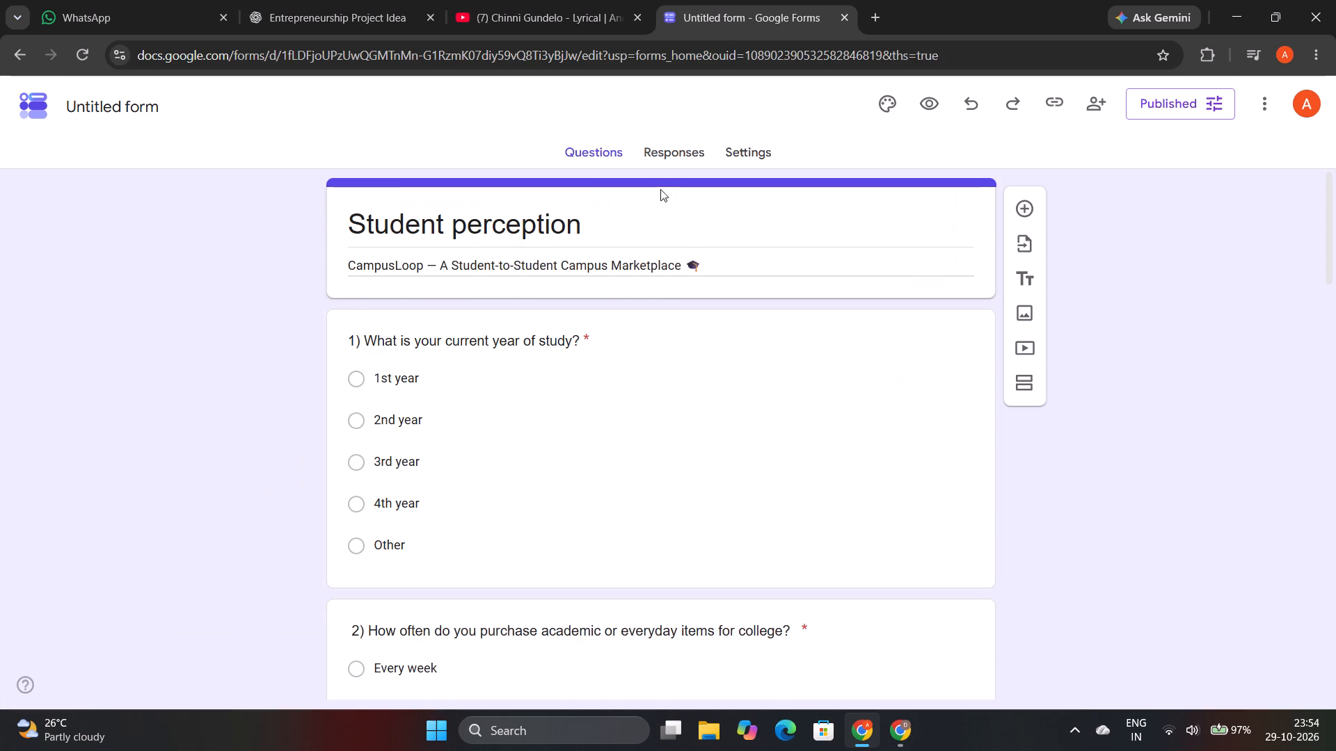
# Check the reopened form's response summary and review its questions down to question 7 about second-hand savings.
pyautogui.click(680, 154)
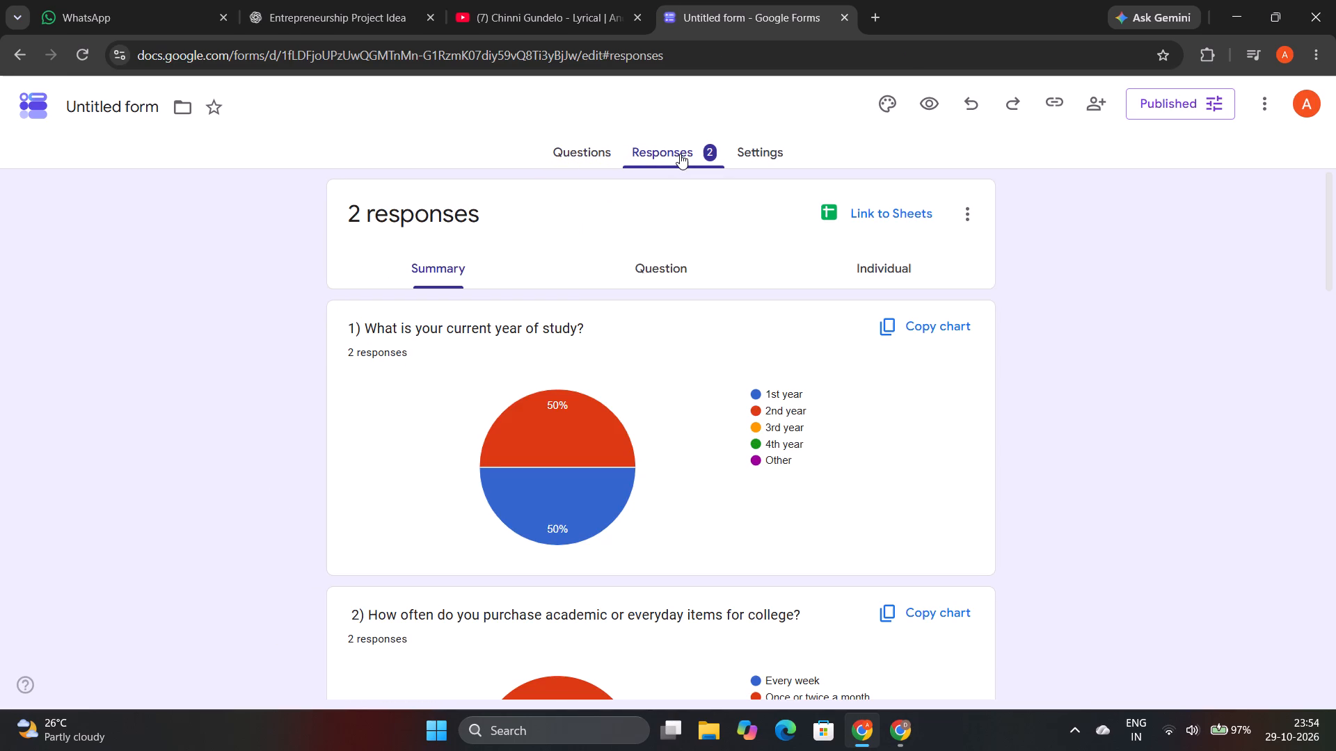
pyautogui.click(560, 144)
pyautogui.scroll(-1, 645, 366)
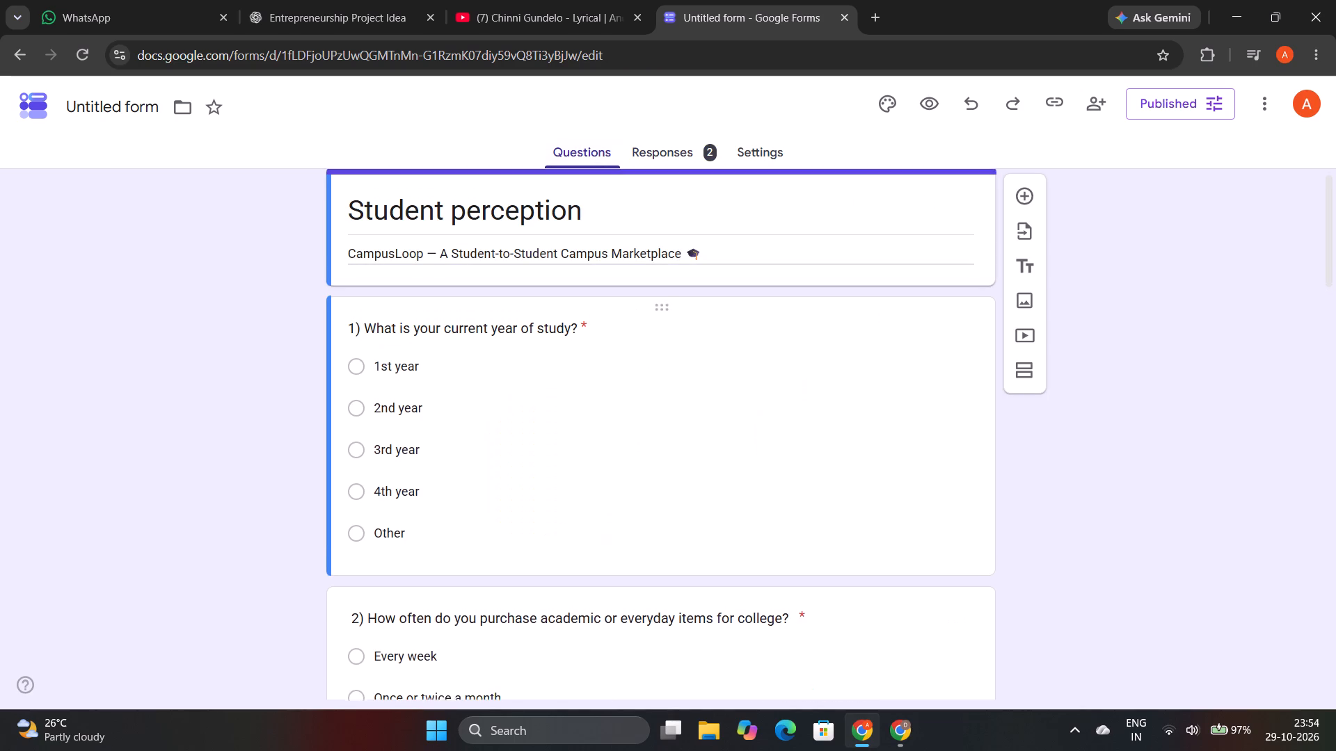
pyautogui.scroll(-6, 645, 366)
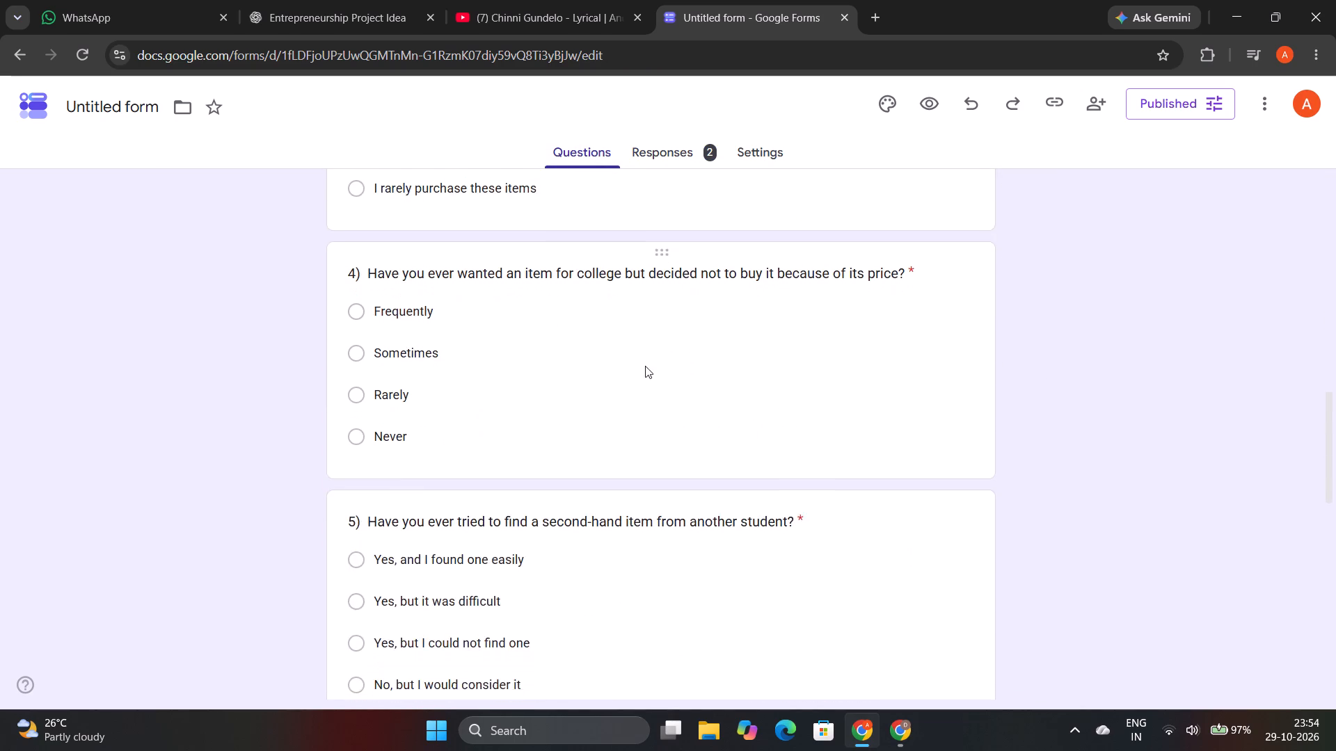
pyautogui.scroll(-10, 645, 366)
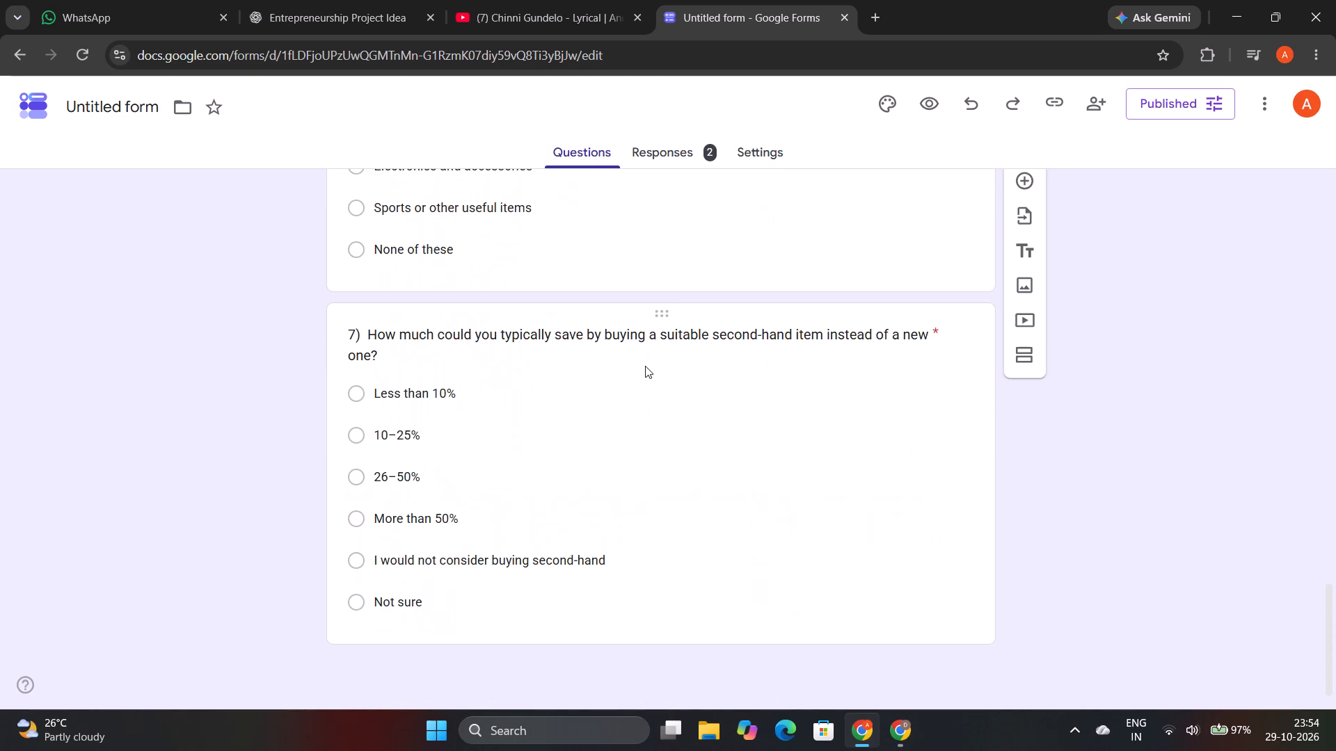
# Review all the questions of the Student perception form again, from question 1 on year of study to question 7 on second-hand savings.
pyautogui.scroll(11, 645, 366)
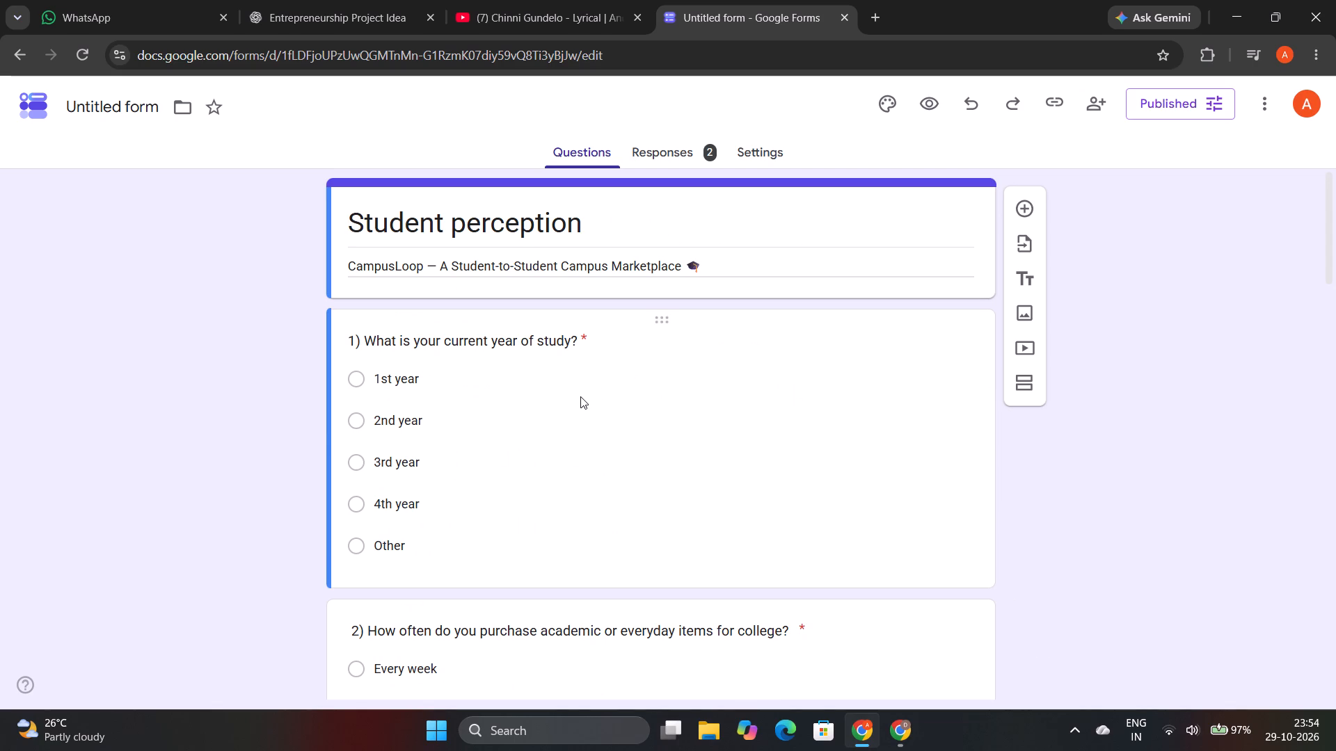
pyautogui.scroll(-5, 580, 396)
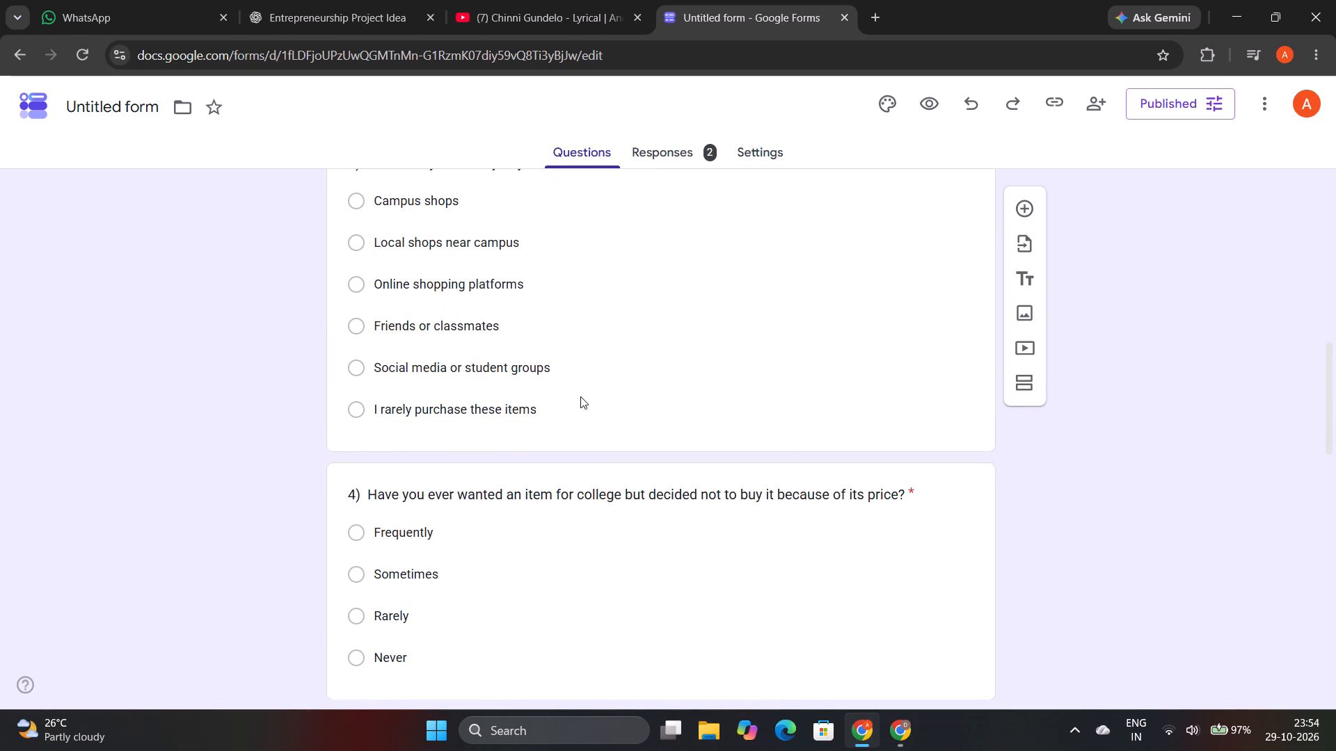
pyautogui.scroll(-6, 580, 396)
pyautogui.scroll(7, 580, 396)
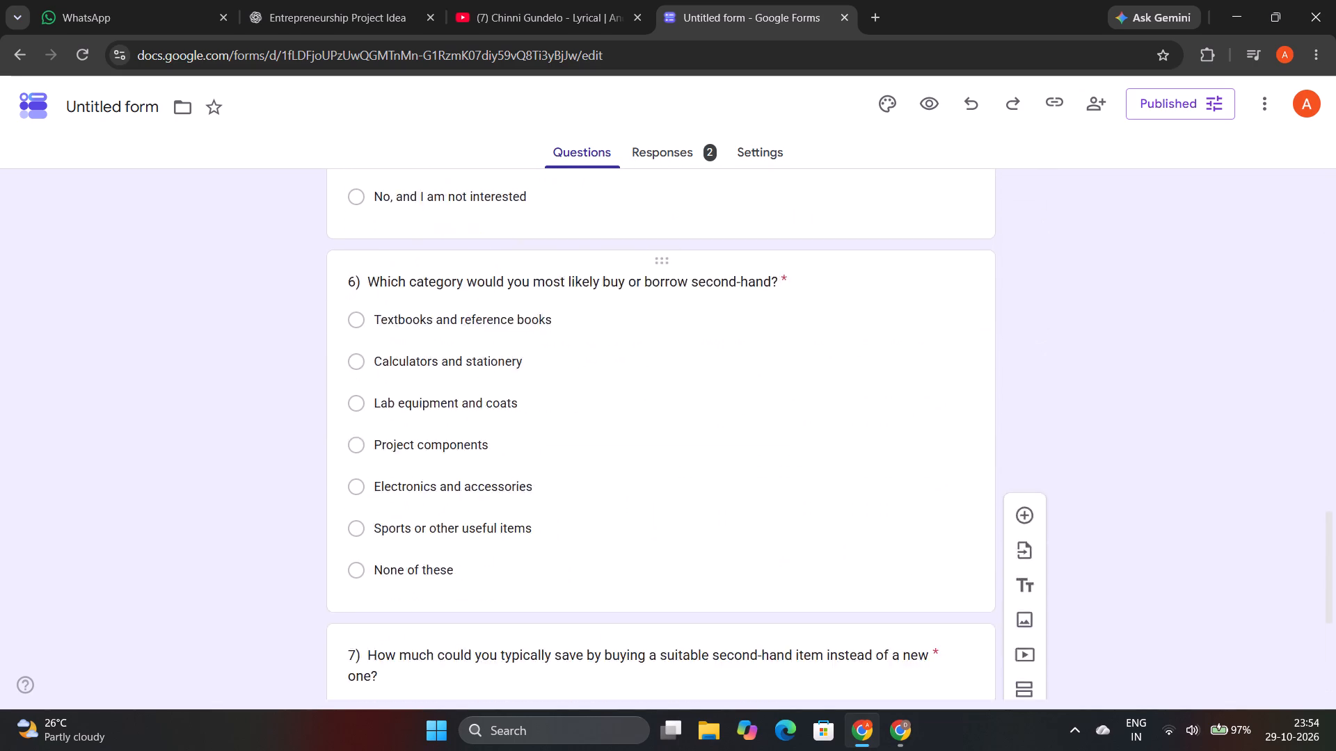
pyautogui.scroll(7, 580, 396)
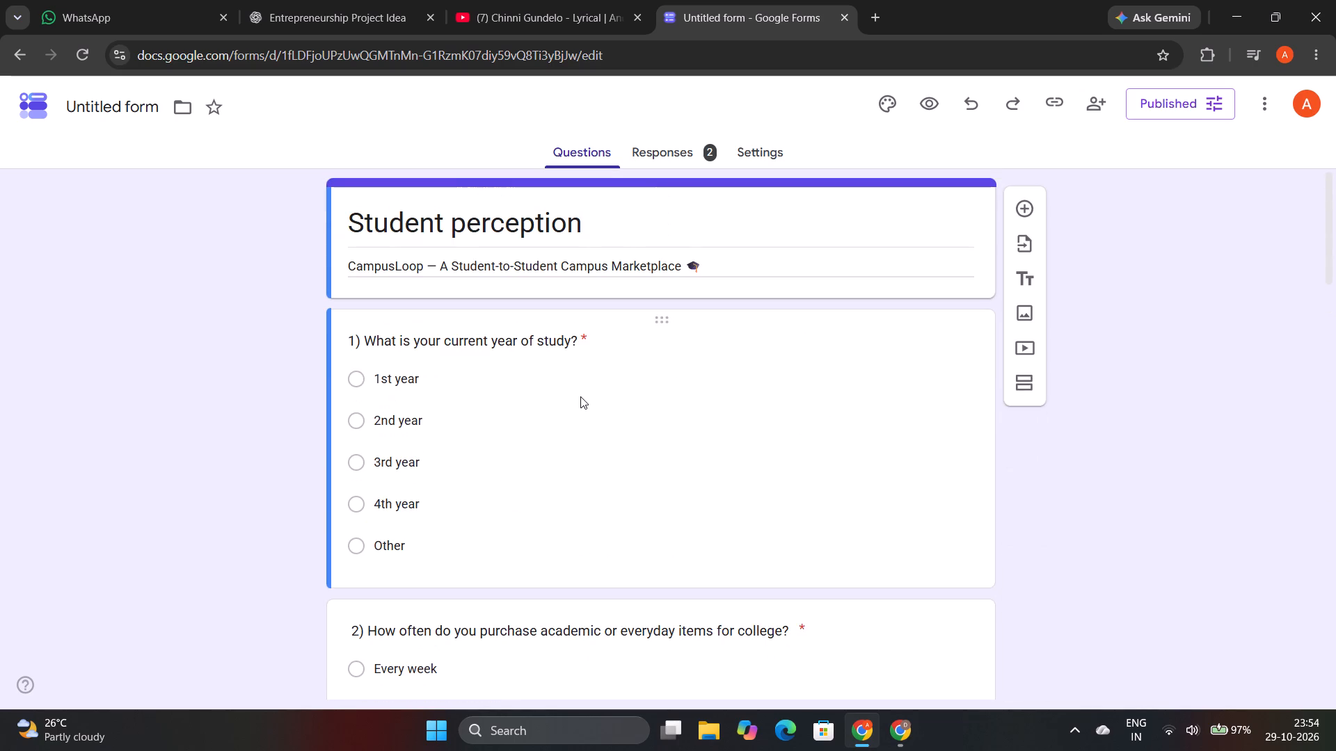
pyautogui.scroll(-14, 580, 396)
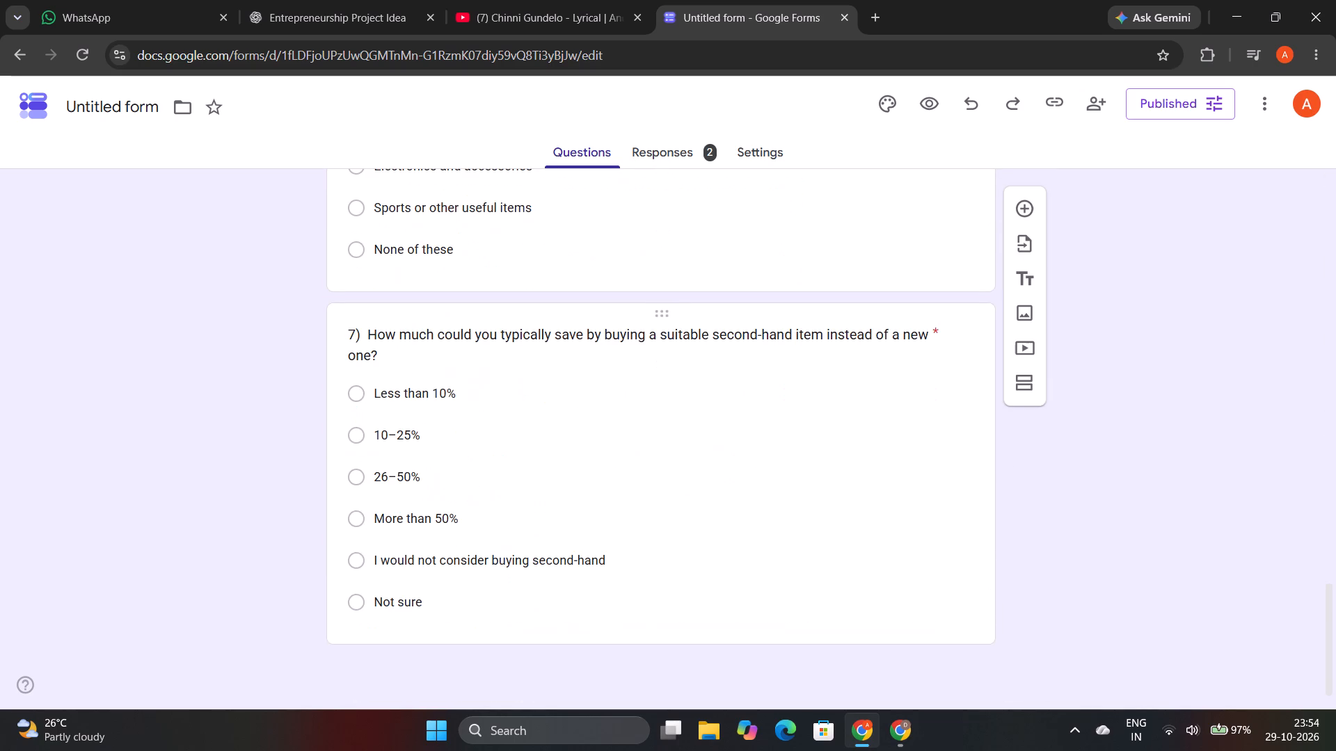